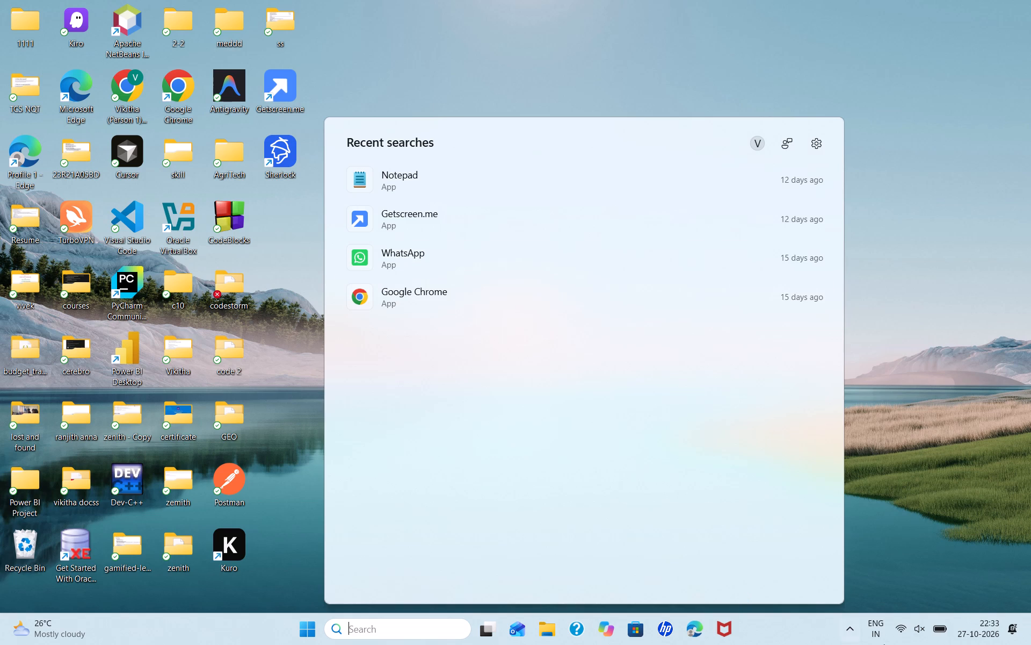
Lower the display brightness to roughly a third of its range in the quick settings.
click(902, 636)
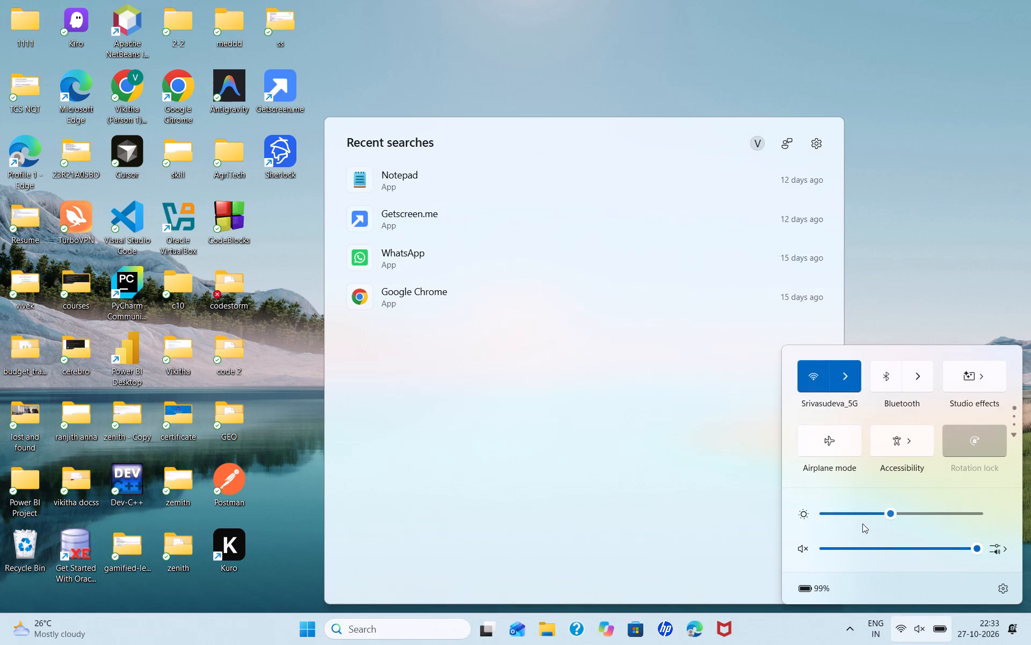
click(878, 508)
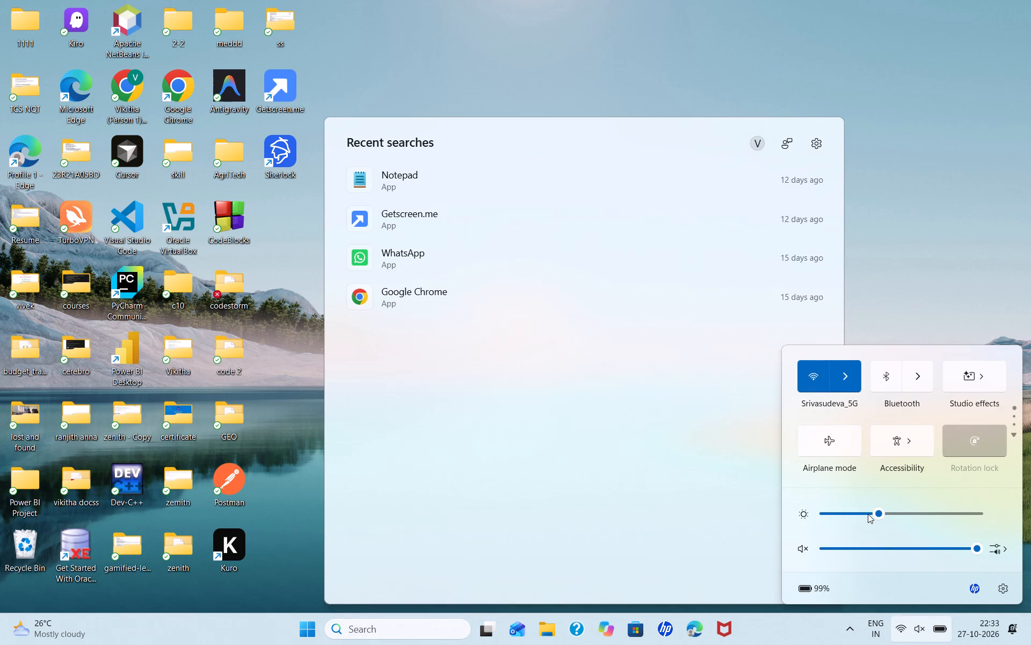
click(868, 514)
Launch WhatsApp from the recent searches.
click(477, 252)
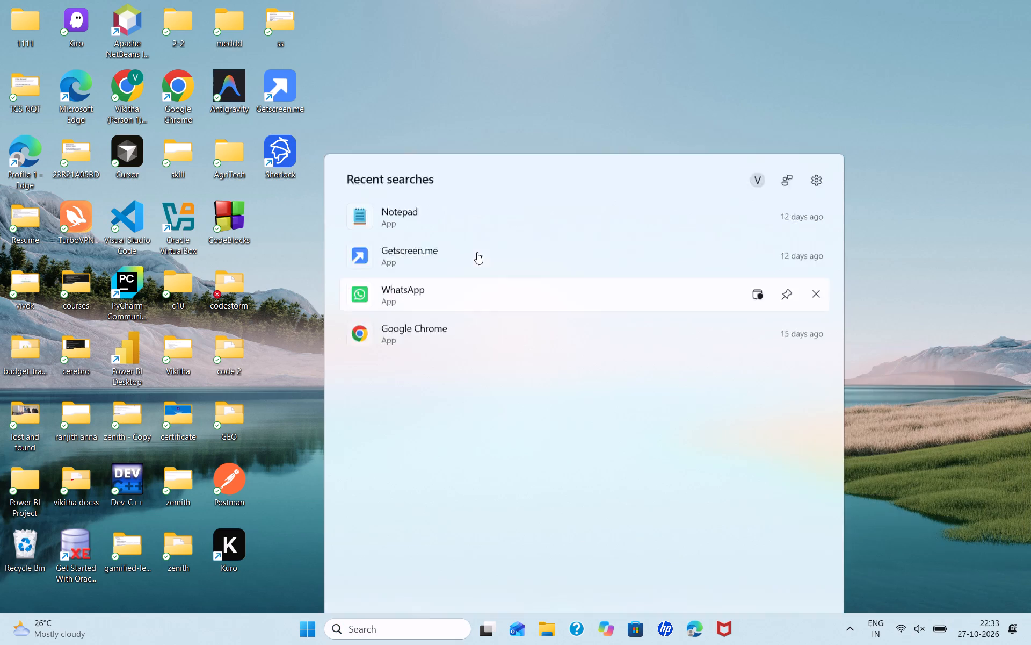
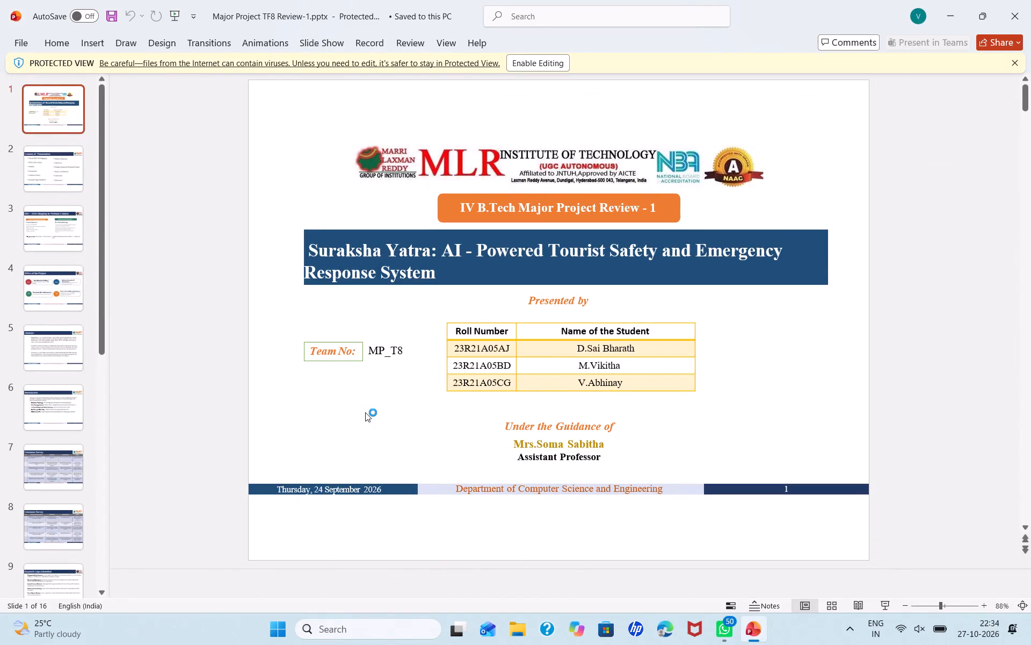
View slide 2, the presentation's table of contents, in the Major Project TF8 Review-1 deck.
click(67, 174)
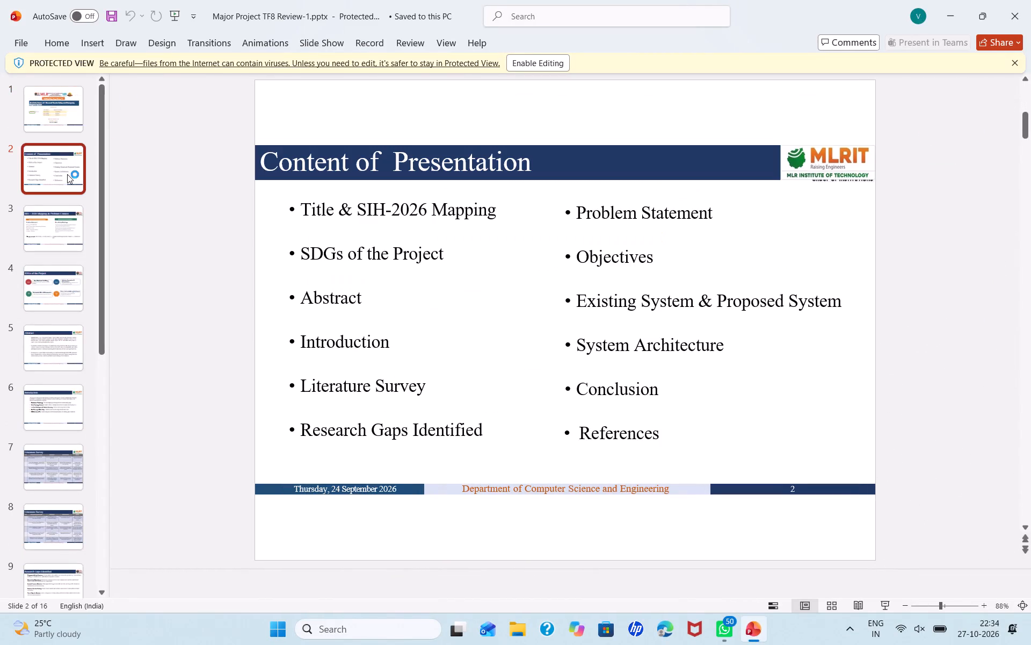
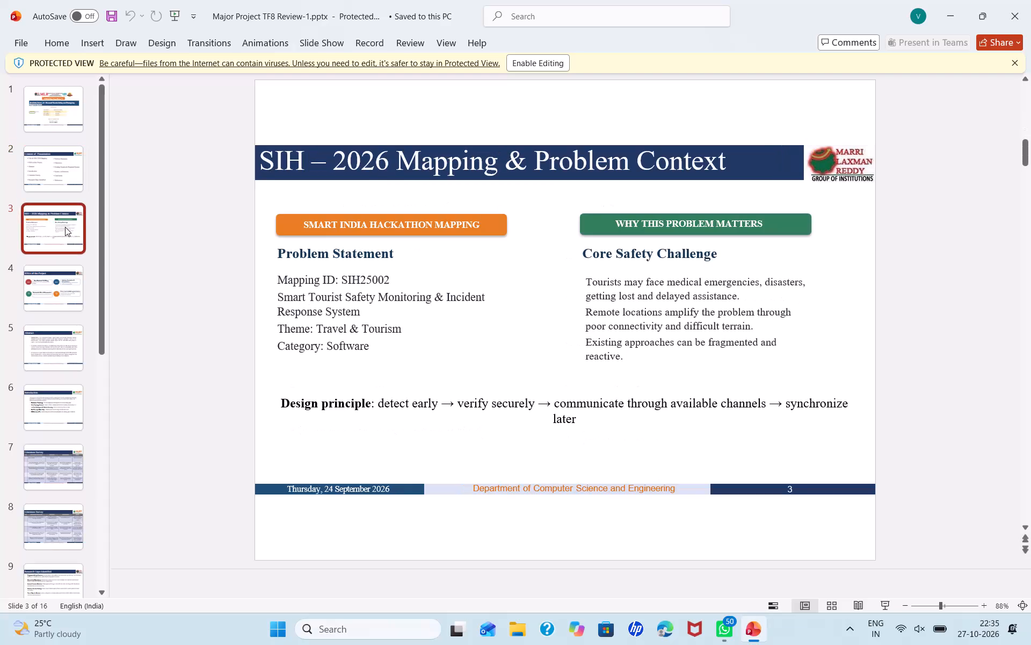
View the SDGs of the Project slide and return to the Content of Presentation slide.
click(59, 289)
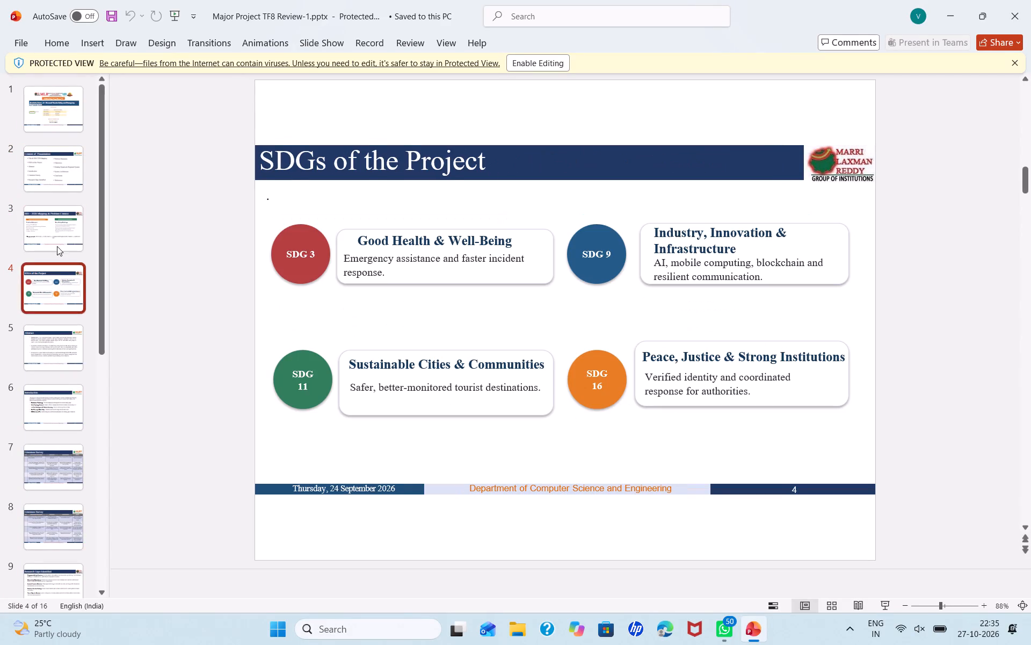
click(57, 181)
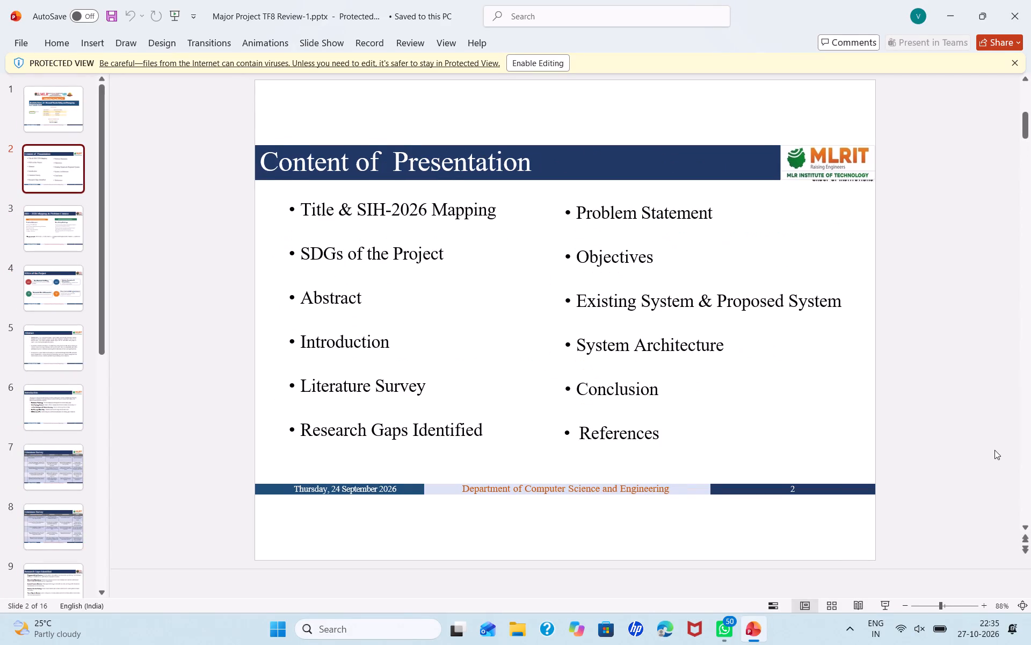
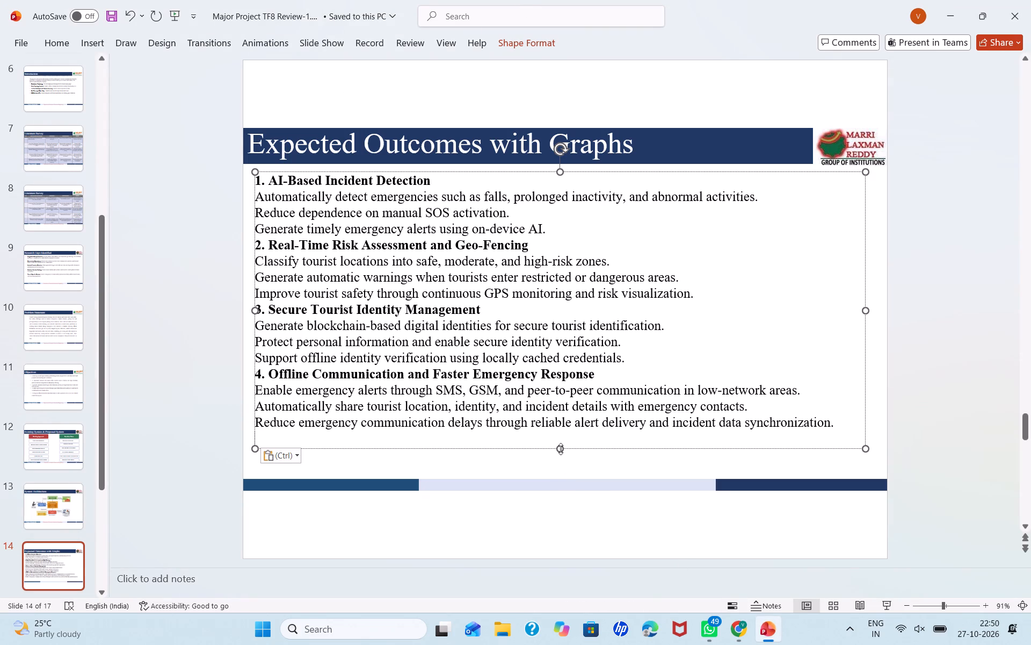
Extend the bottom edge of the body text box slightly downward, toward the coloured footer bar.
drag(561, 449, 561, 460)
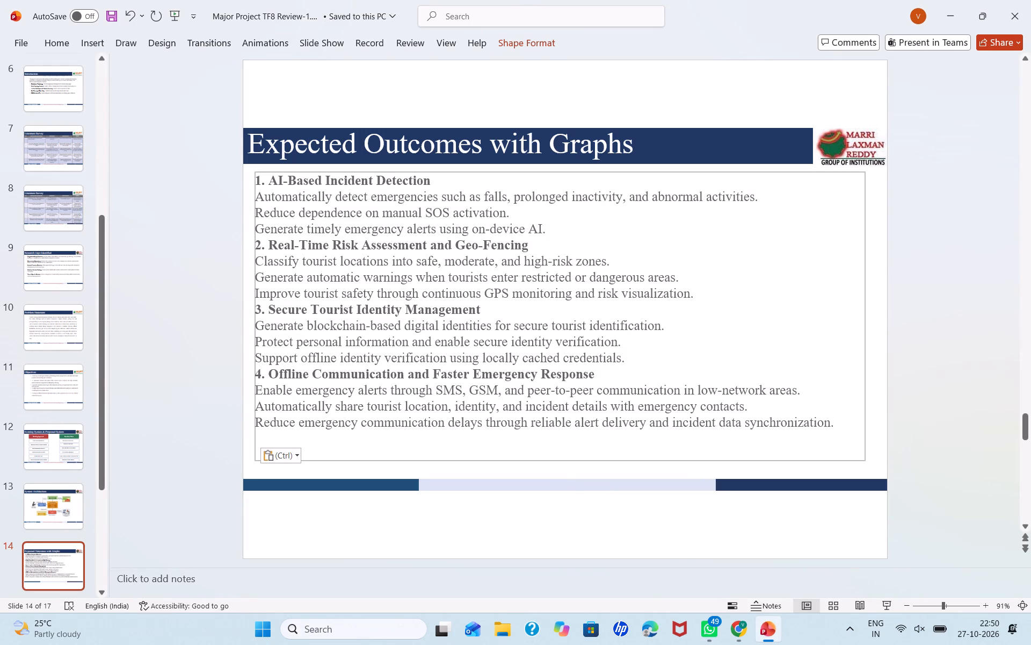
Extend the bottom edge of the four-outcomes body text box slightly further toward the footer bar.
drag(561, 460, 561, 464)
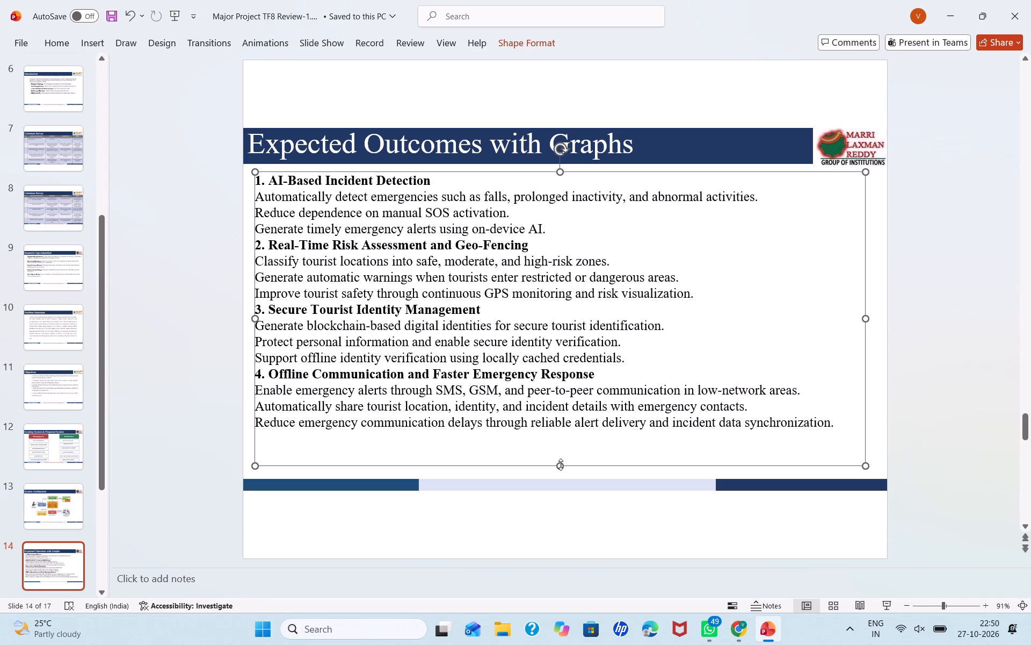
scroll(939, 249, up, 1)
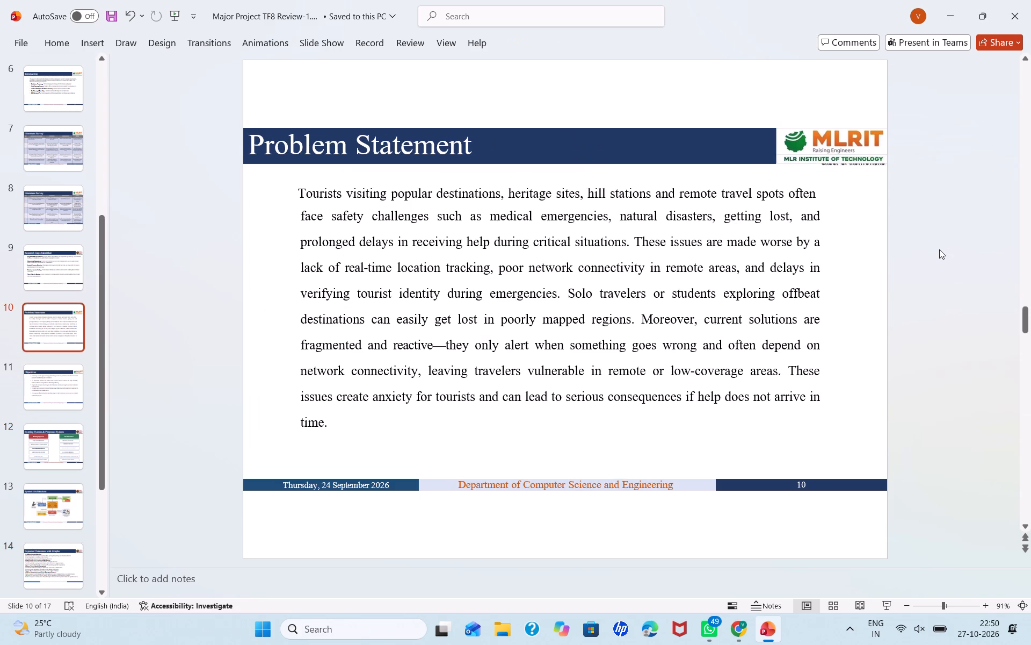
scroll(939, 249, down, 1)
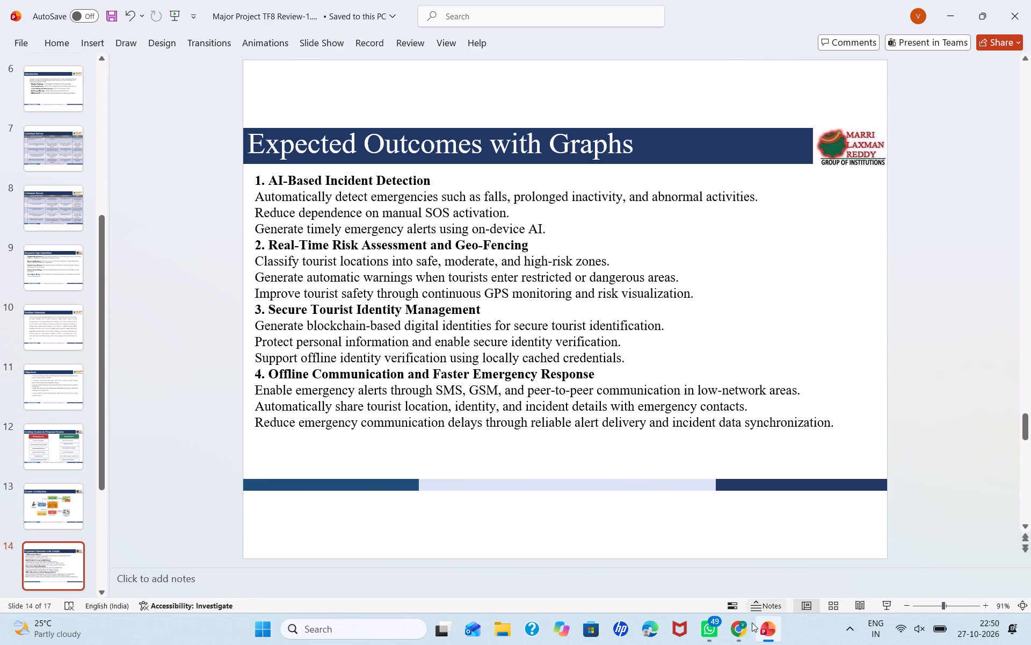
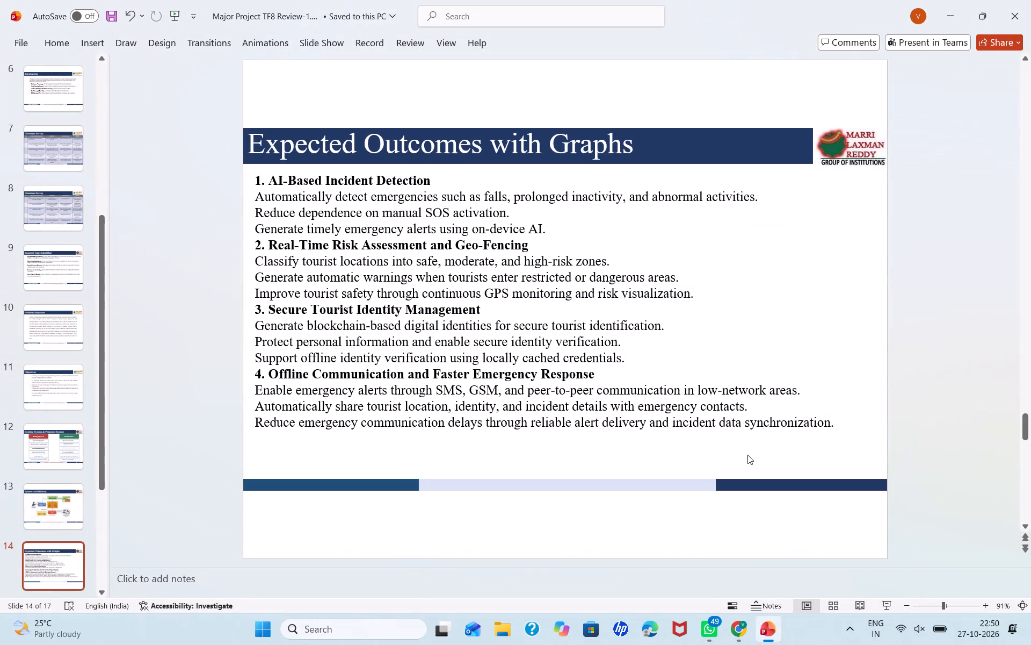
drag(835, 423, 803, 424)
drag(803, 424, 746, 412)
Examine the body text and layout of the preceding slides, from Research Gaps Identified to System Architecture, and return to Expected Outcomes with Graphs.
scroll(913, 283, up, 1)
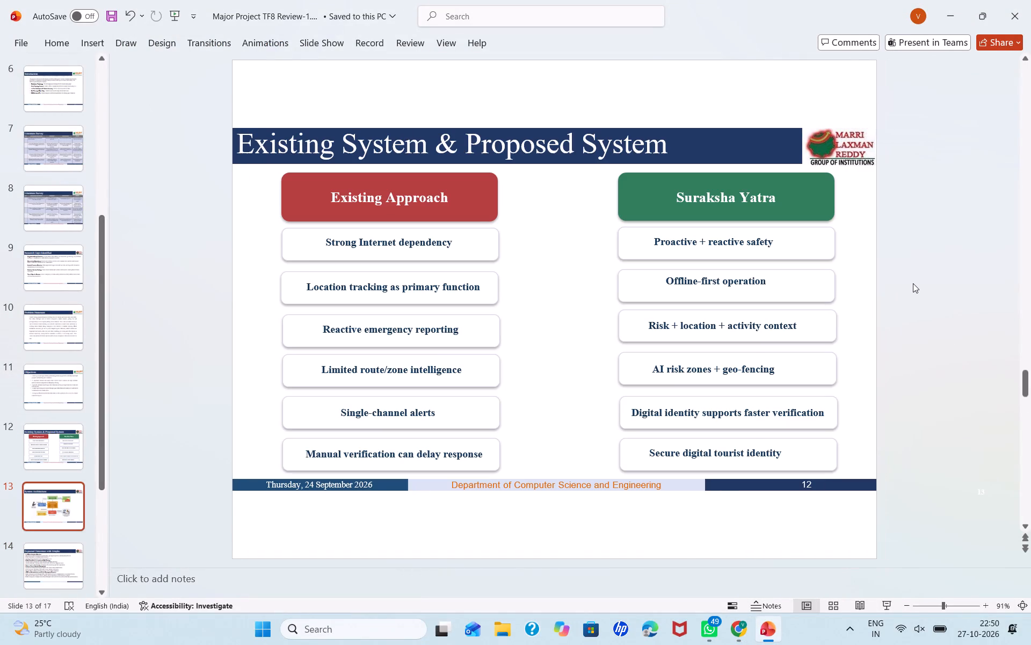
scroll(913, 283, up, 2)
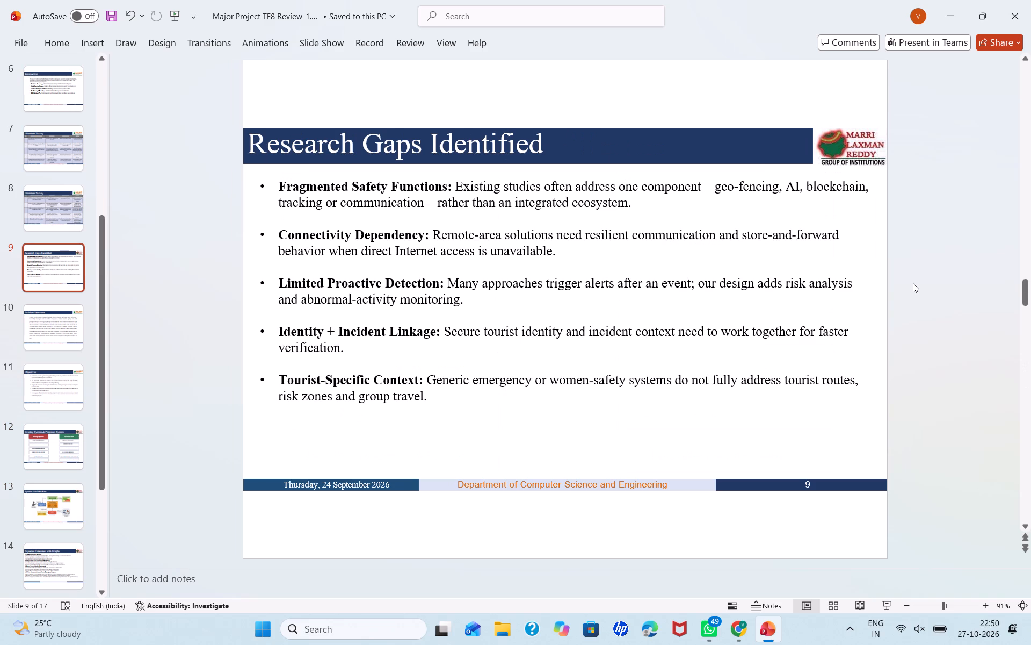
drag(459, 182, 630, 212)
click(942, 273)
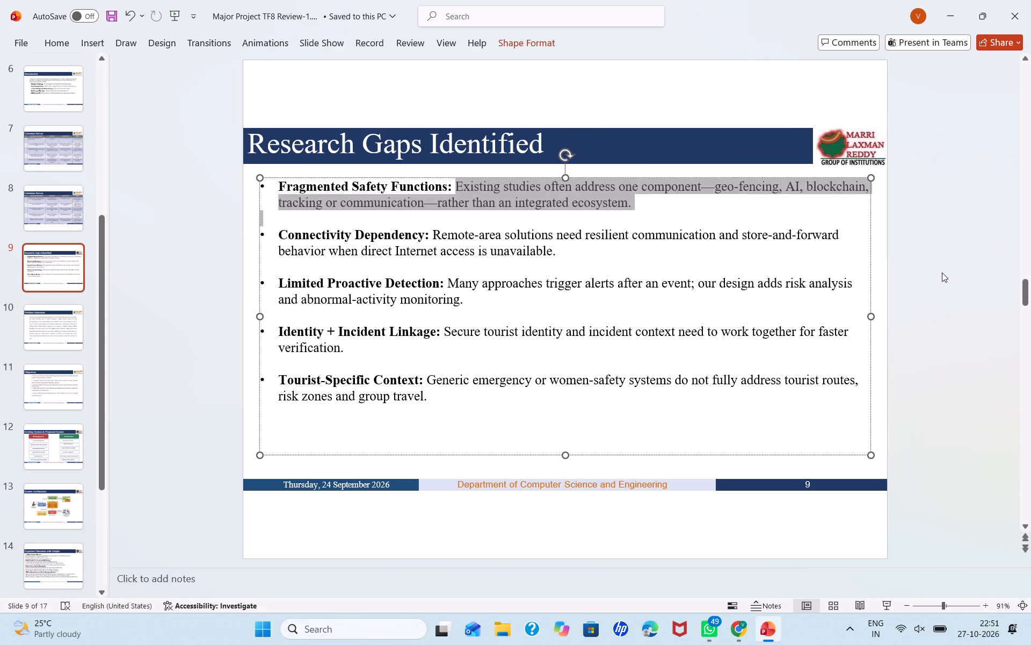
scroll(723, 304, down, 20)
scroll(723, 304, down, 13)
scroll(723, 304, up, 2)
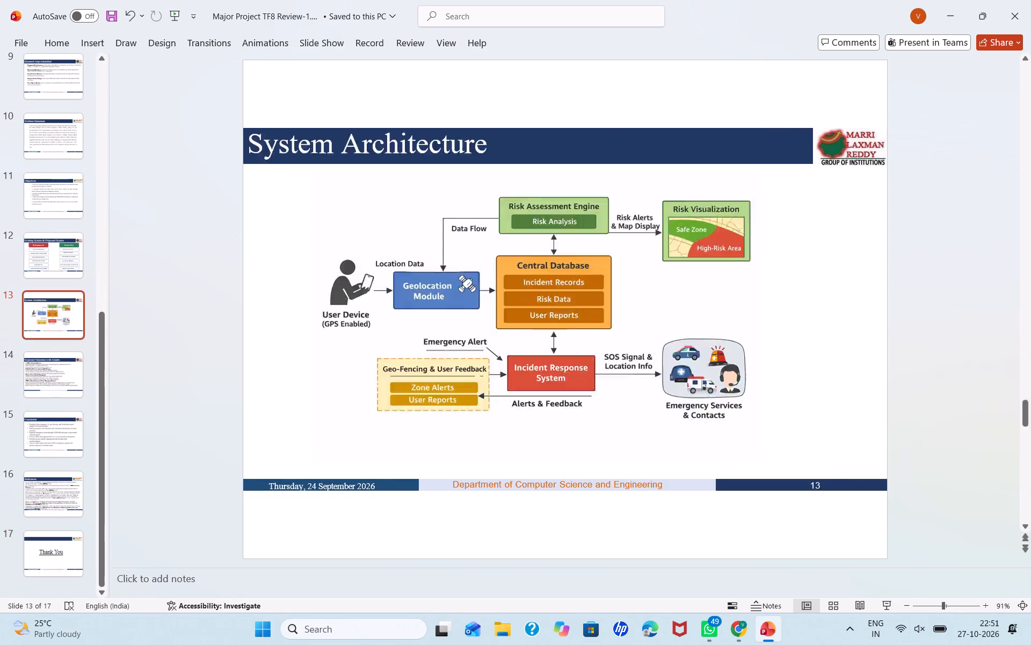
scroll(723, 304, up, 2)
scroll(723, 304, down, 2)
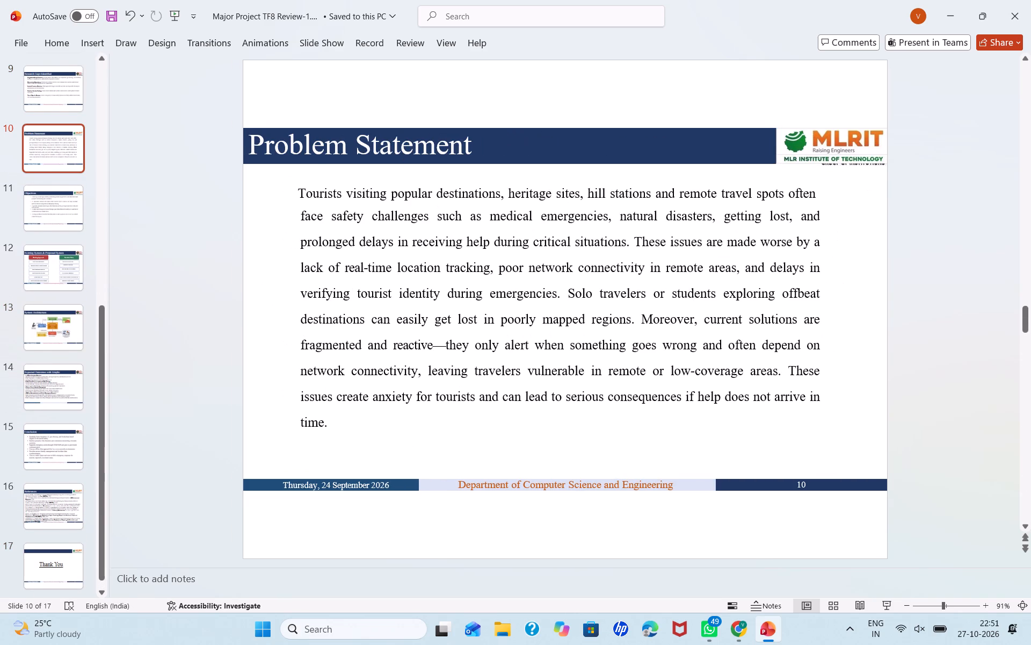
scroll(723, 304, down, 2)
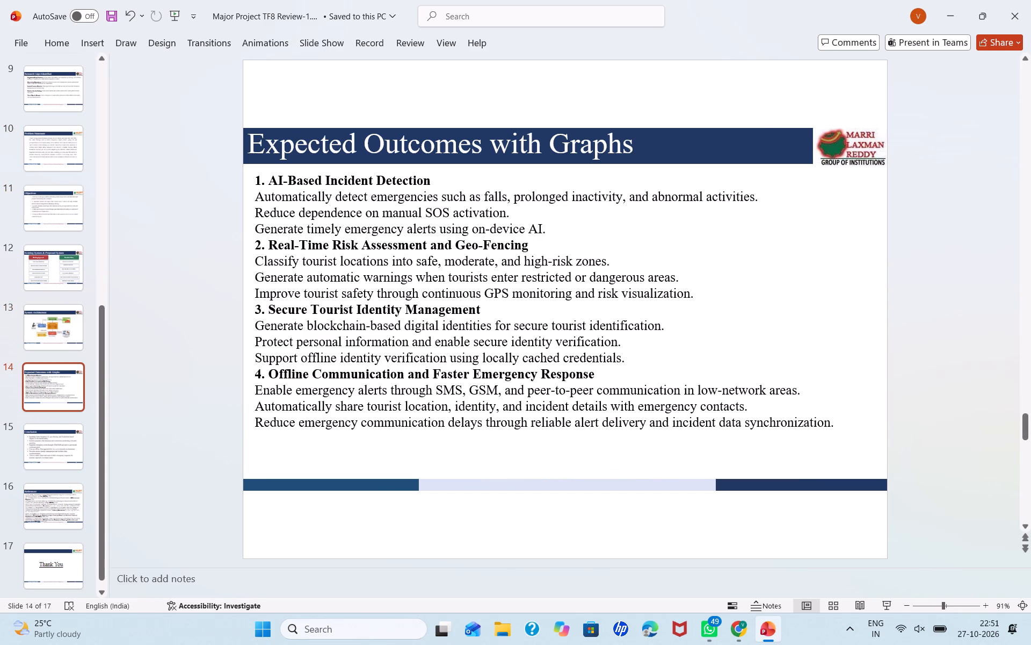
Select the four outcomes in the body text, from "AI-Based Incident Detection" down to the last point about emergency communication delays.
double_click(254, 182)
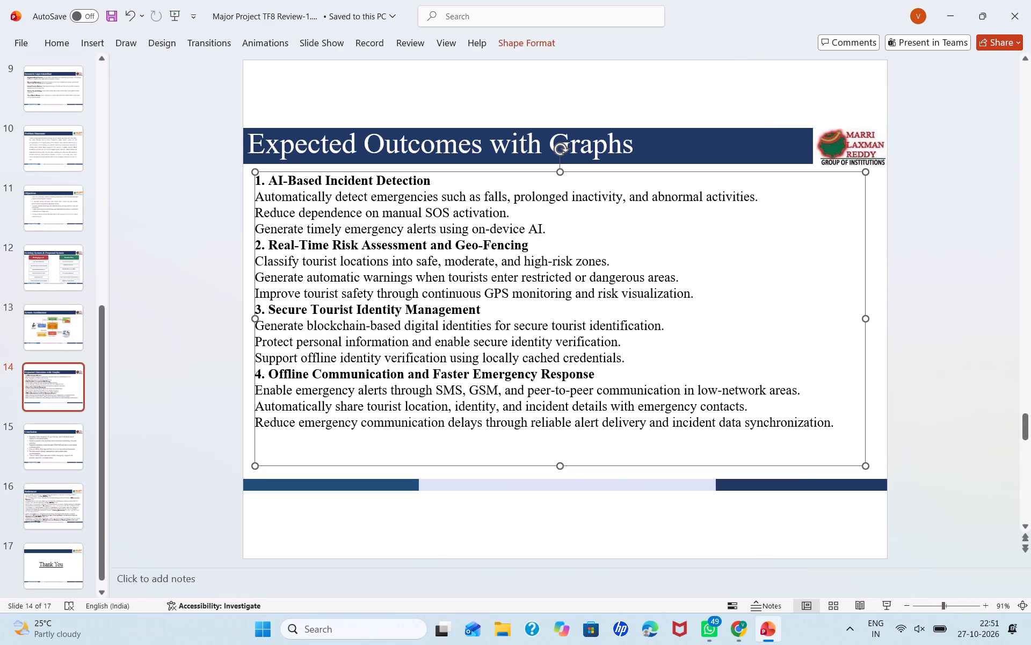
drag(259, 182, 584, 426)
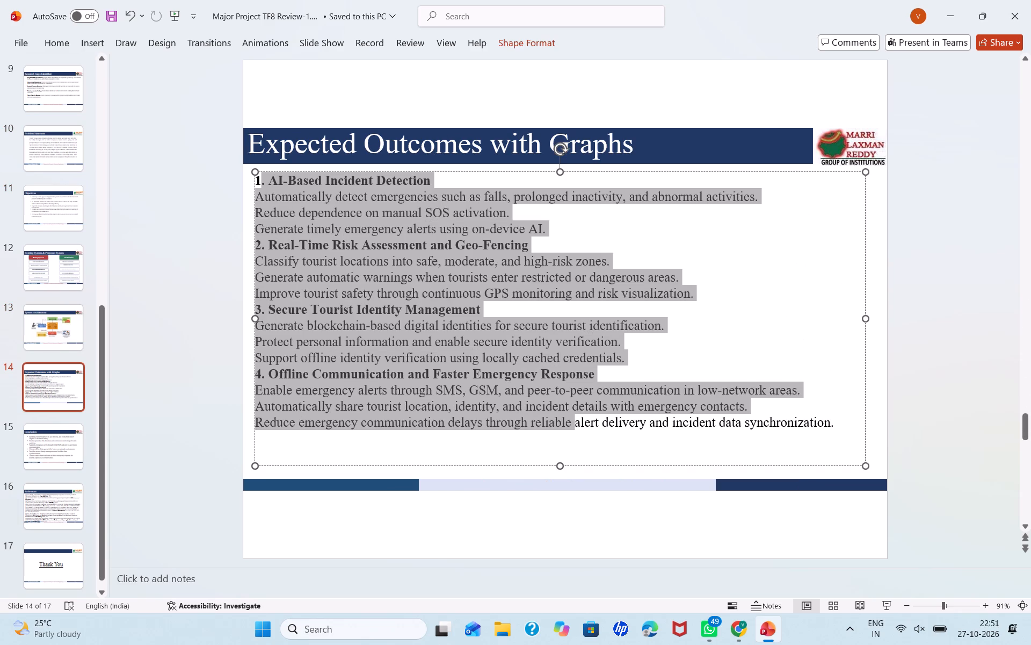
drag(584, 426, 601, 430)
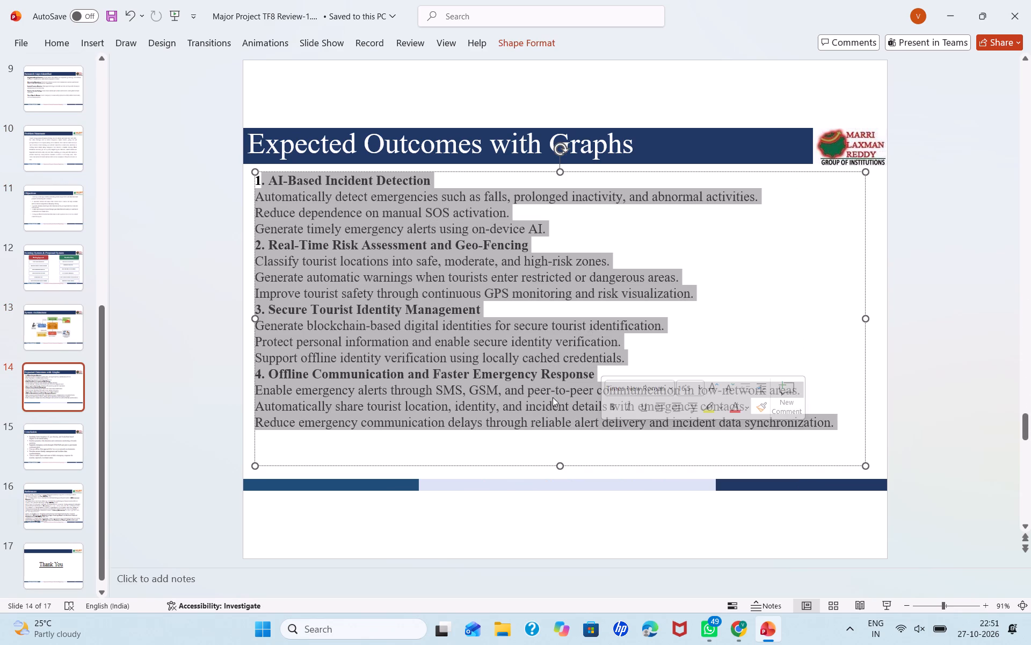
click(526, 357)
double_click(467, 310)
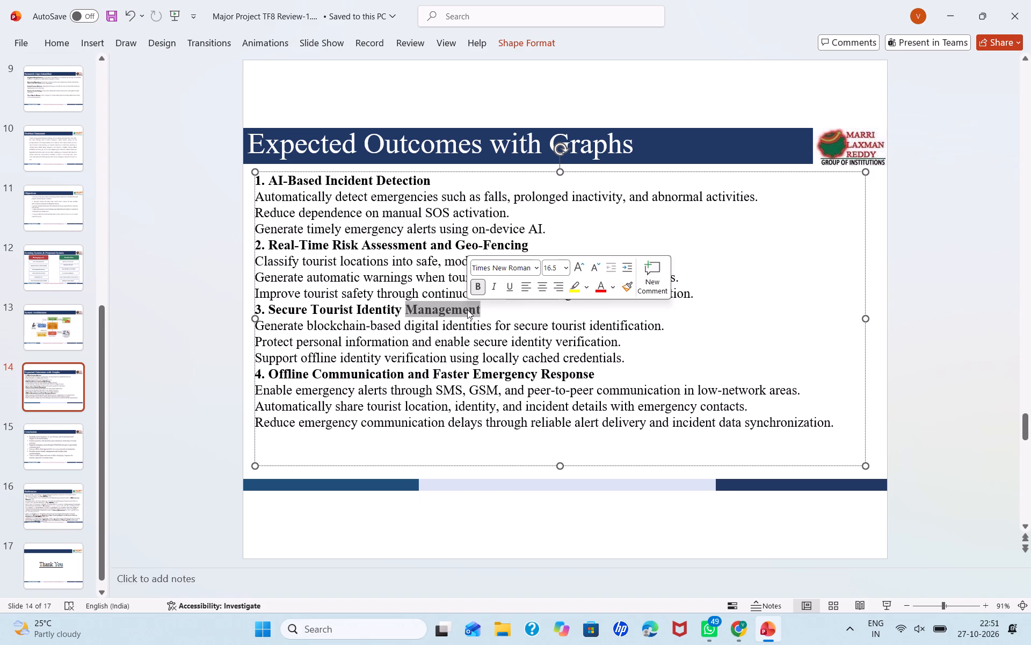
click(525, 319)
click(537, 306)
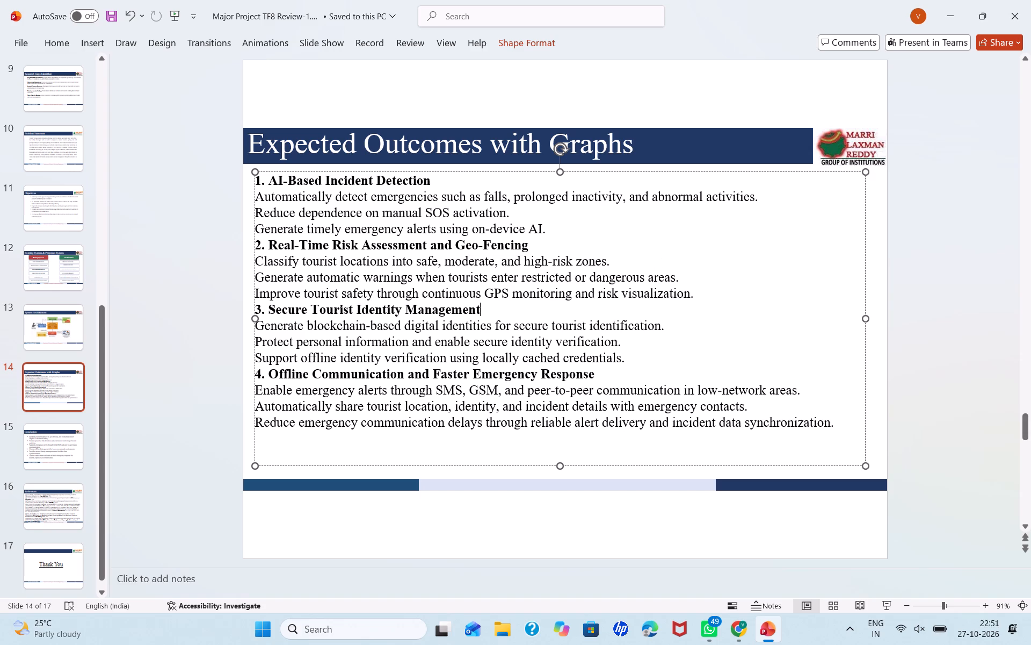
Tighten the outcomes text box by lowering its top edge away from the title bar and raising its bottom edge slightly above the footer.
drag(557, 467, 556, 448)
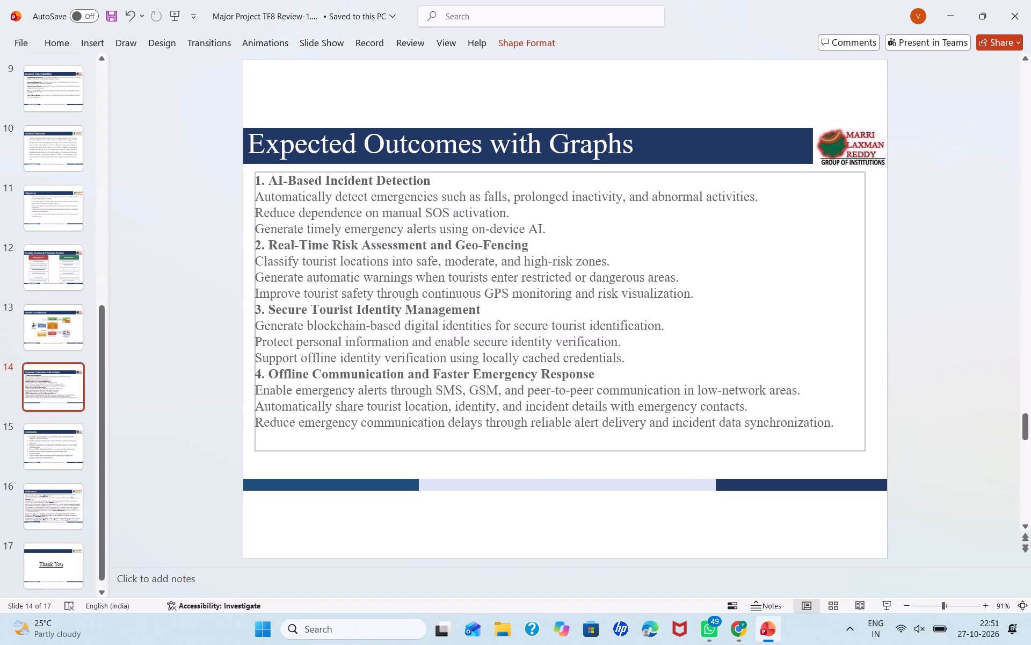
drag(556, 448, 556, 448)
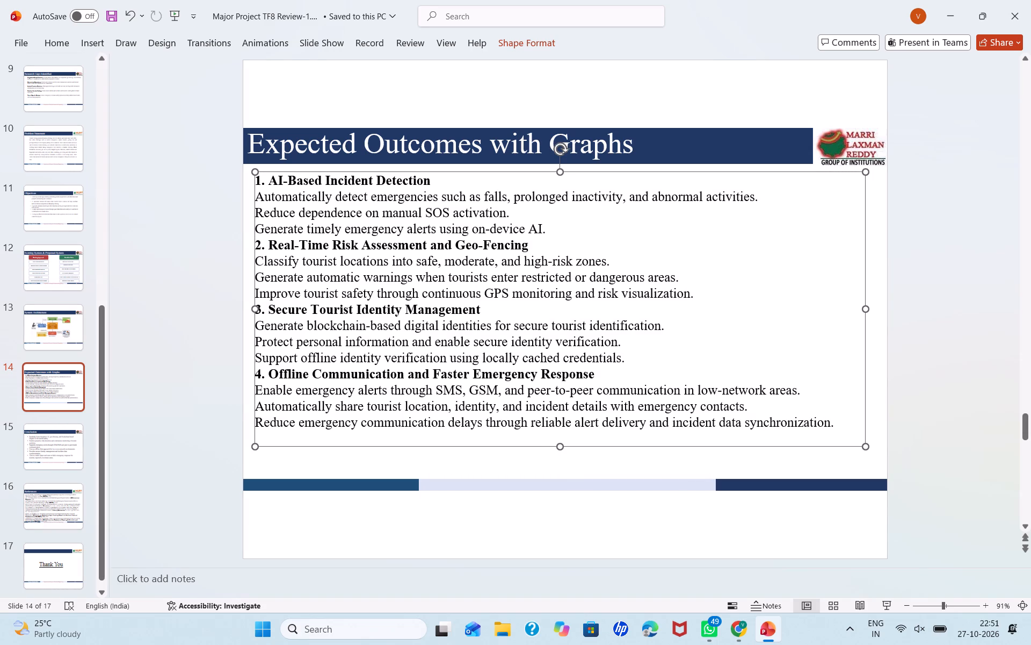
drag(560, 172, 560, 178)
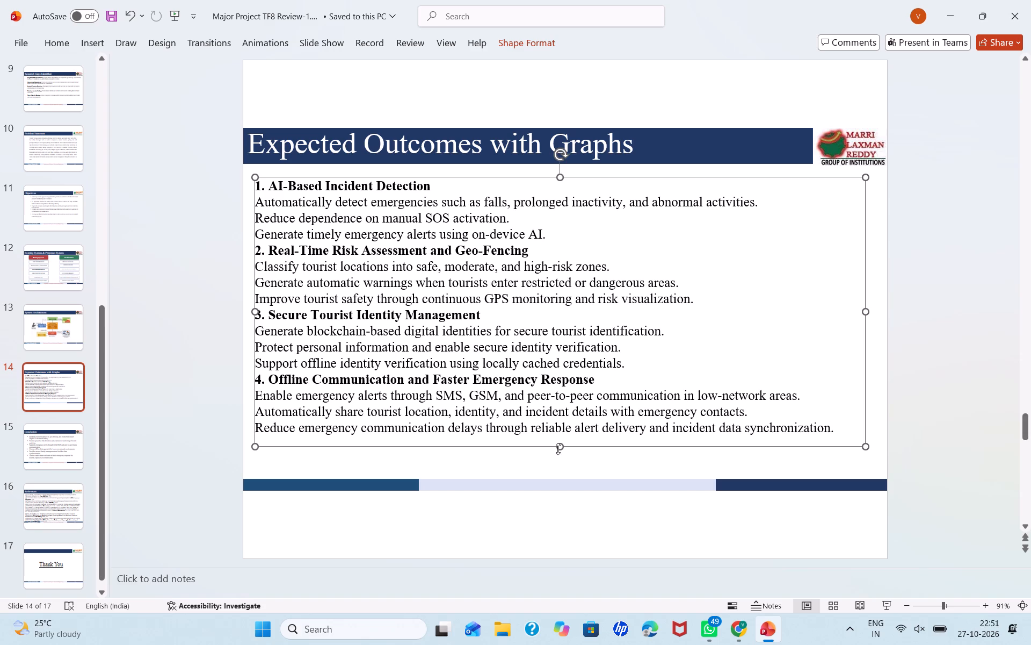
drag(559, 449, 558, 456)
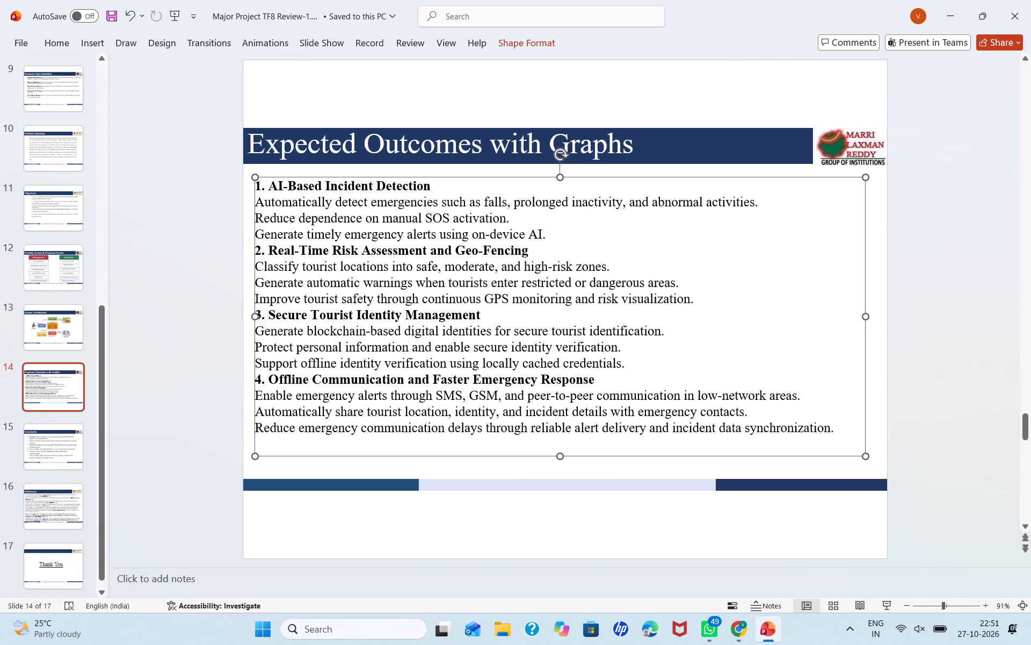
click(559, 181)
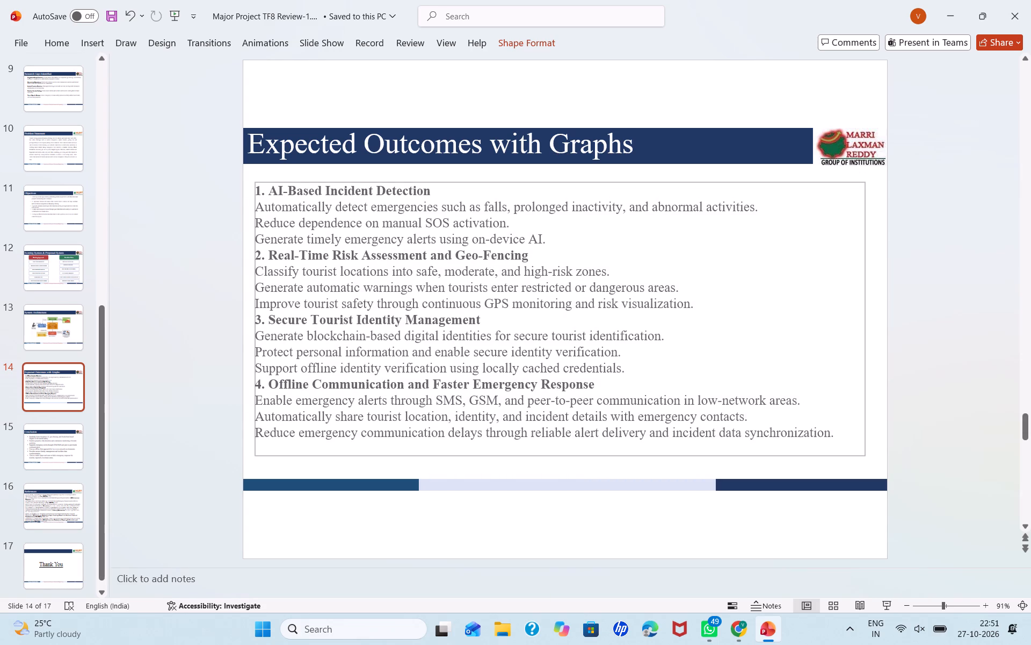
click(903, 250)
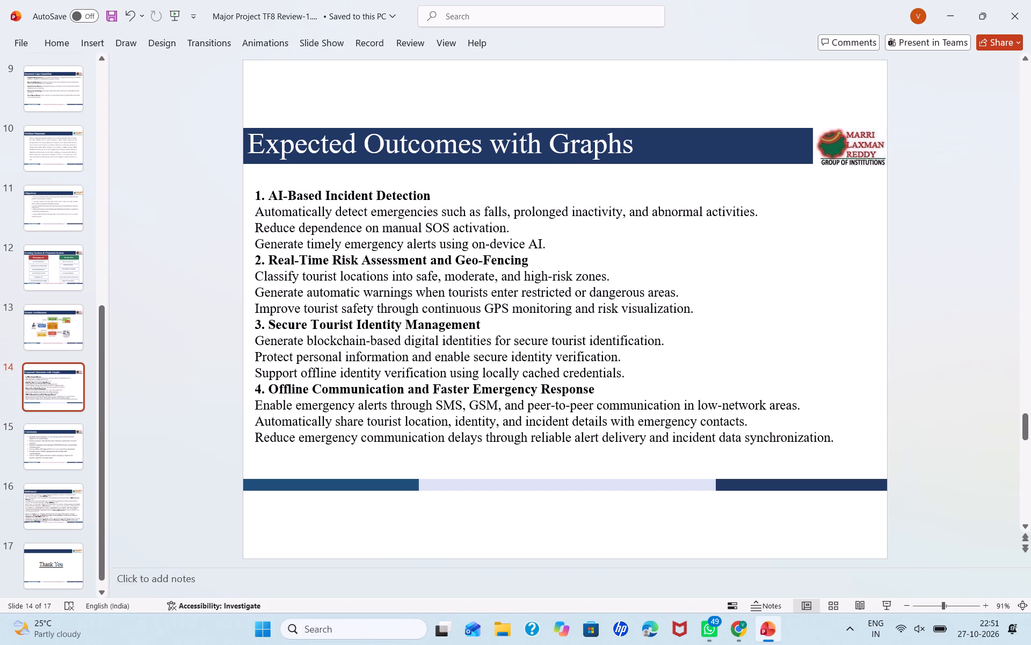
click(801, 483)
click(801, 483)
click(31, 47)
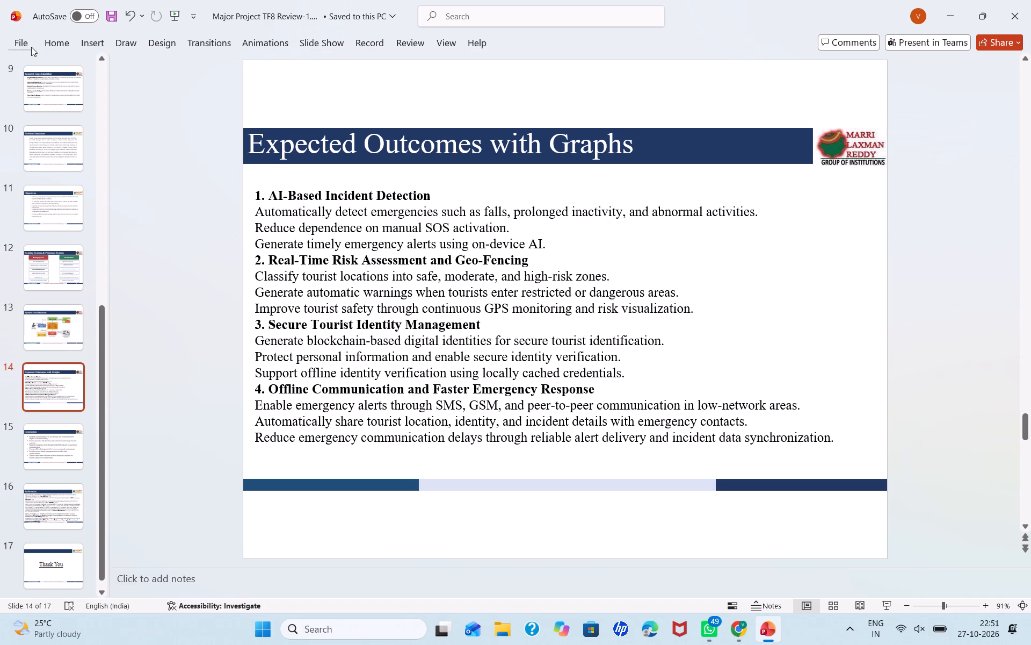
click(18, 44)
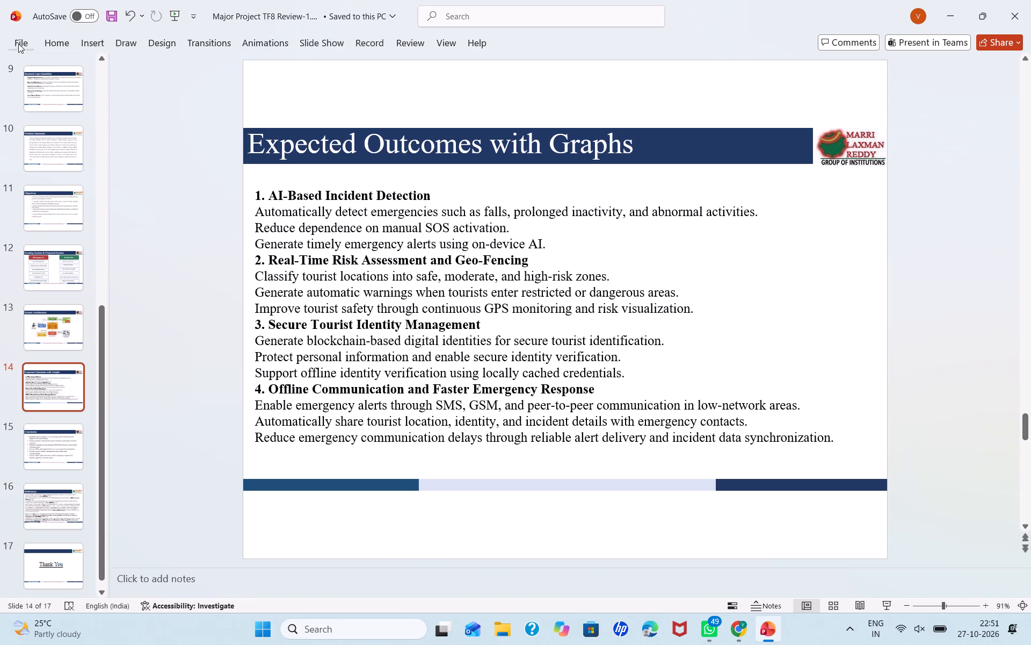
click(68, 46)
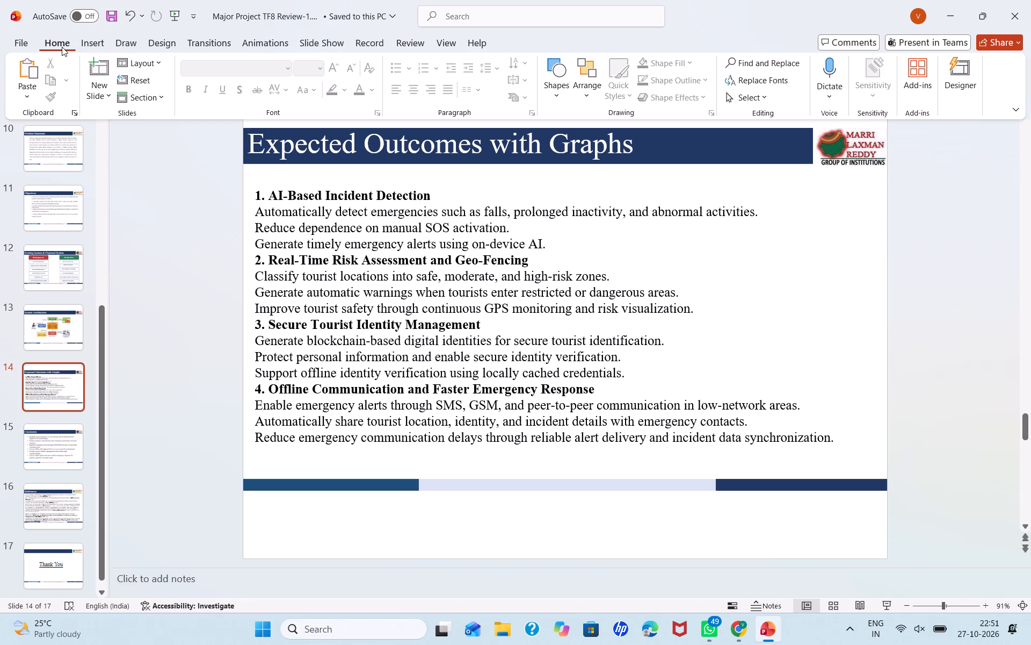
Insert a small text box at the dark blue footer segment containing the slide number 14, widened so both digits share one line.
click(96, 43)
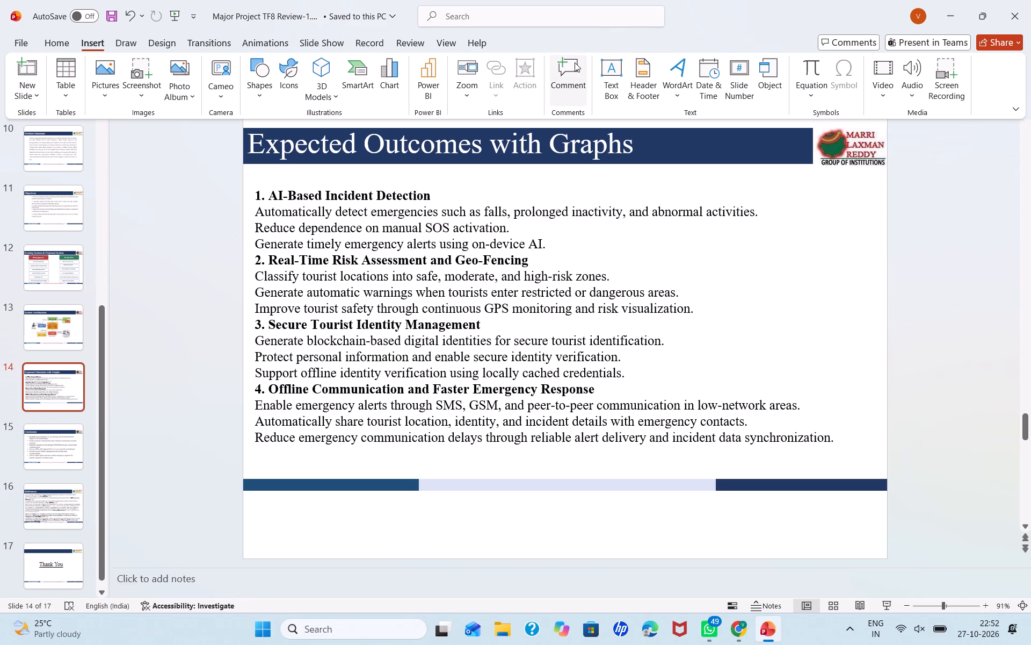
click(623, 67)
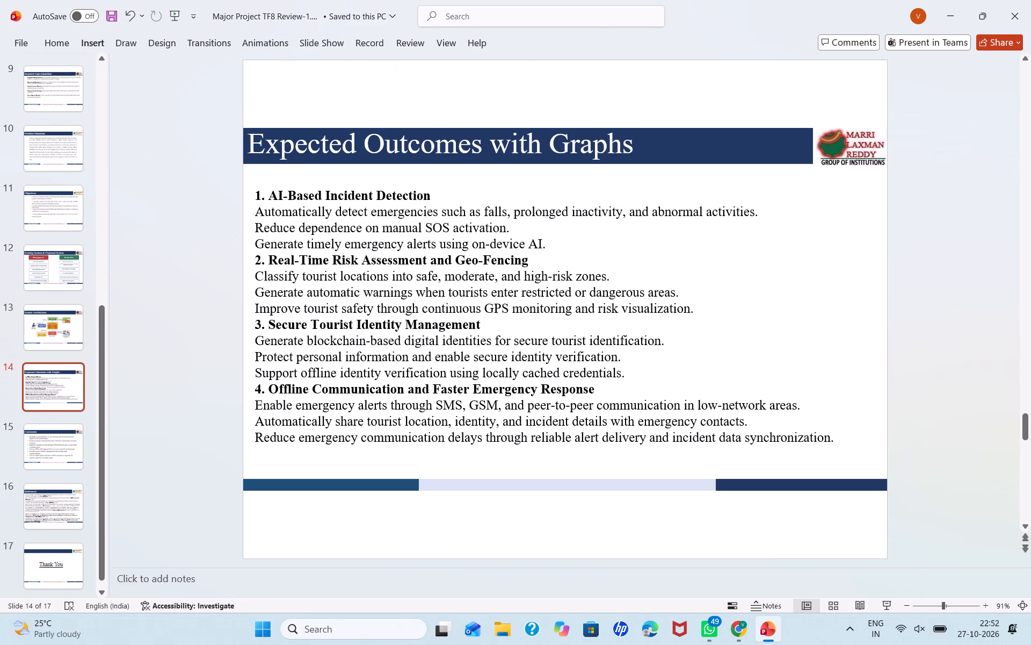
drag(836, 488, 853, 480)
drag(853, 480, 853, 479)
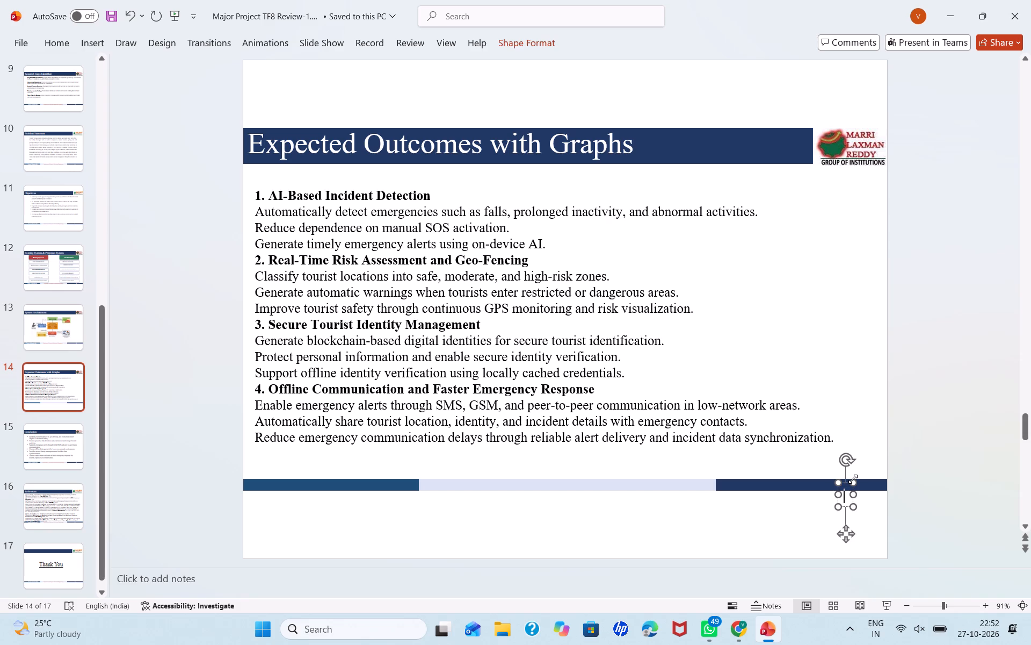
key(1)
key(4)
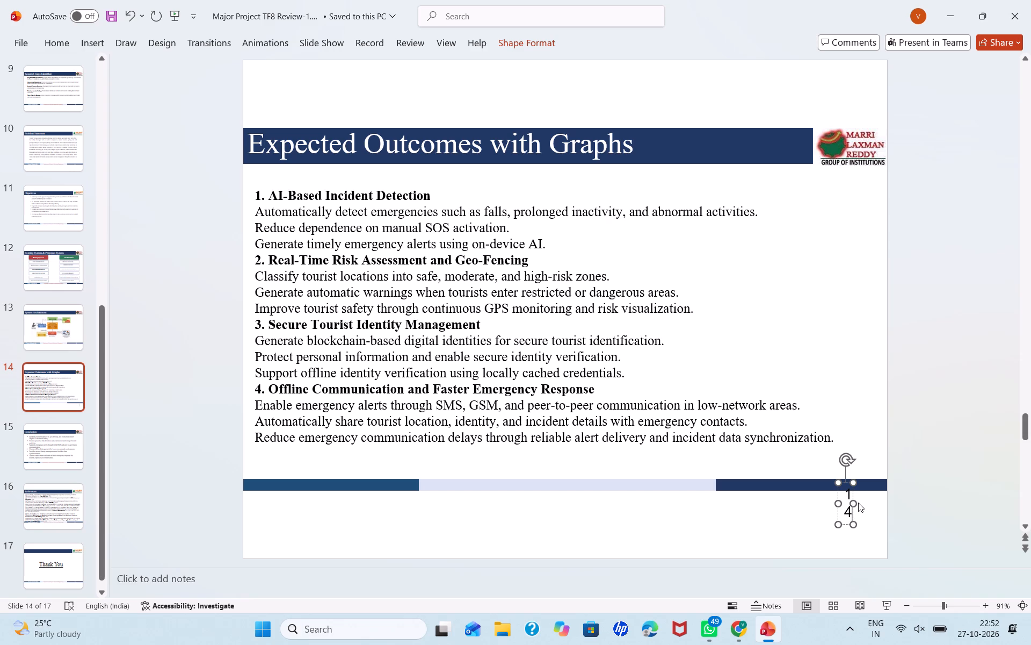
drag(838, 503, 838, 503)
drag(838, 503, 822, 503)
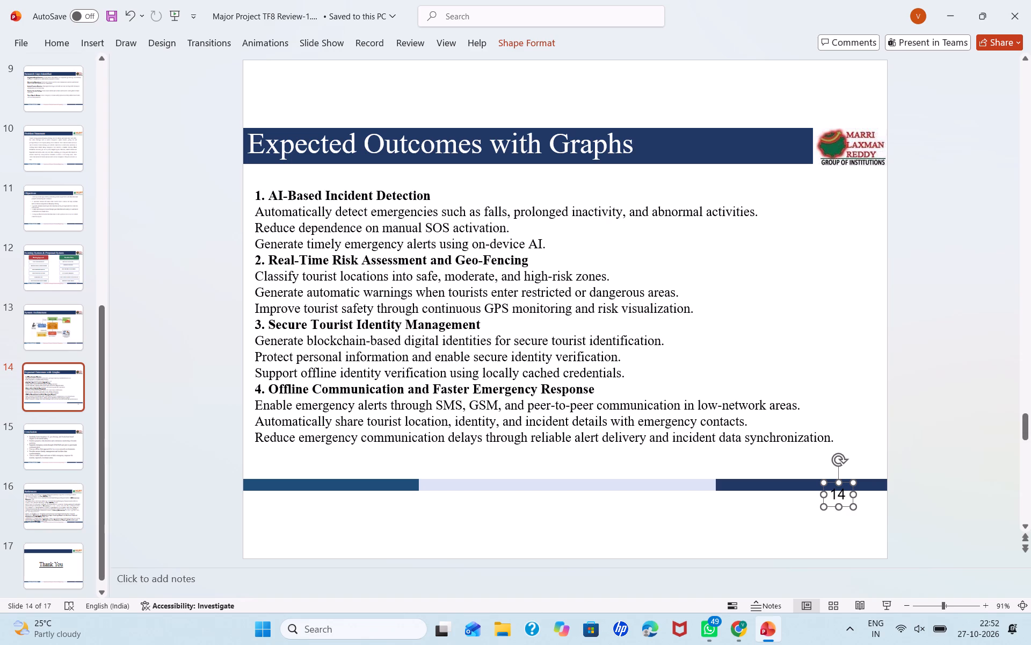
Format the slide number 14 in the footer text box with font size 14 and white text.
drag(841, 499, 833, 493)
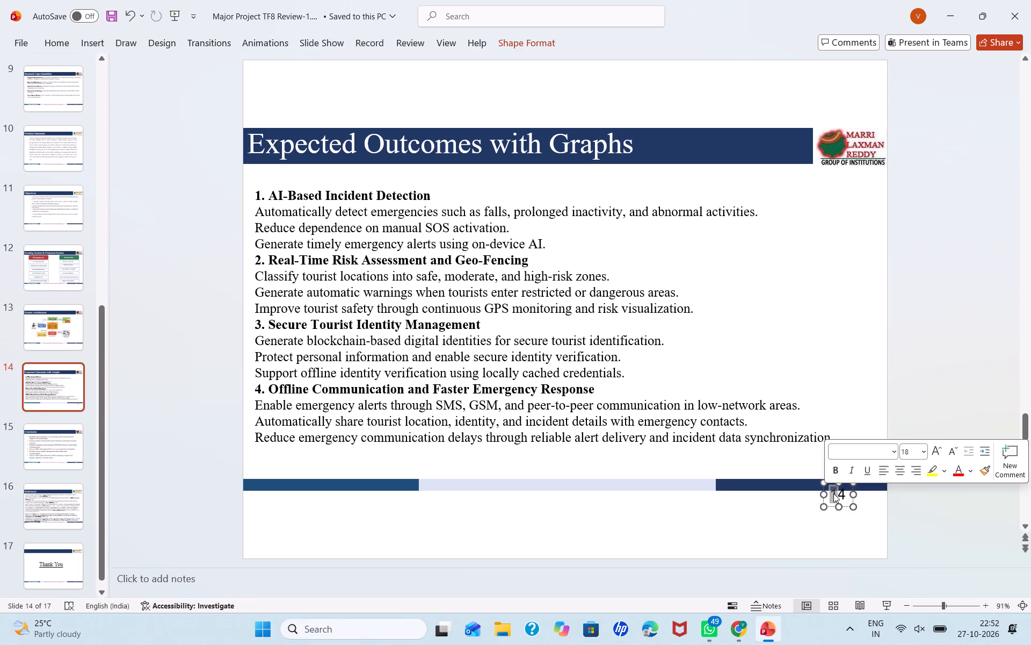
click(833, 493)
drag(833, 493, 849, 494)
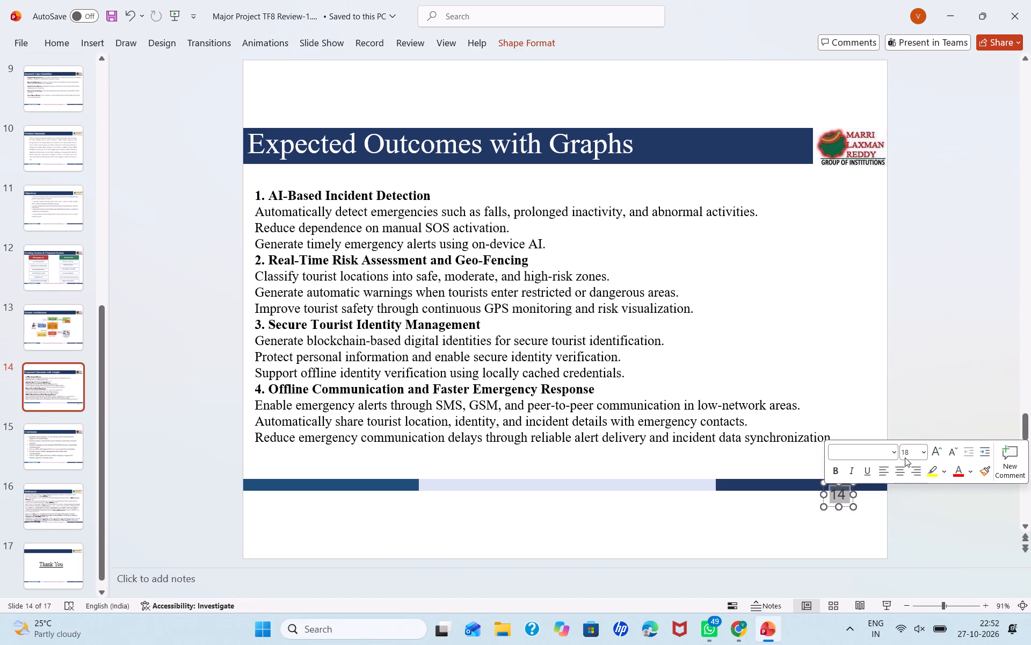
click(923, 454)
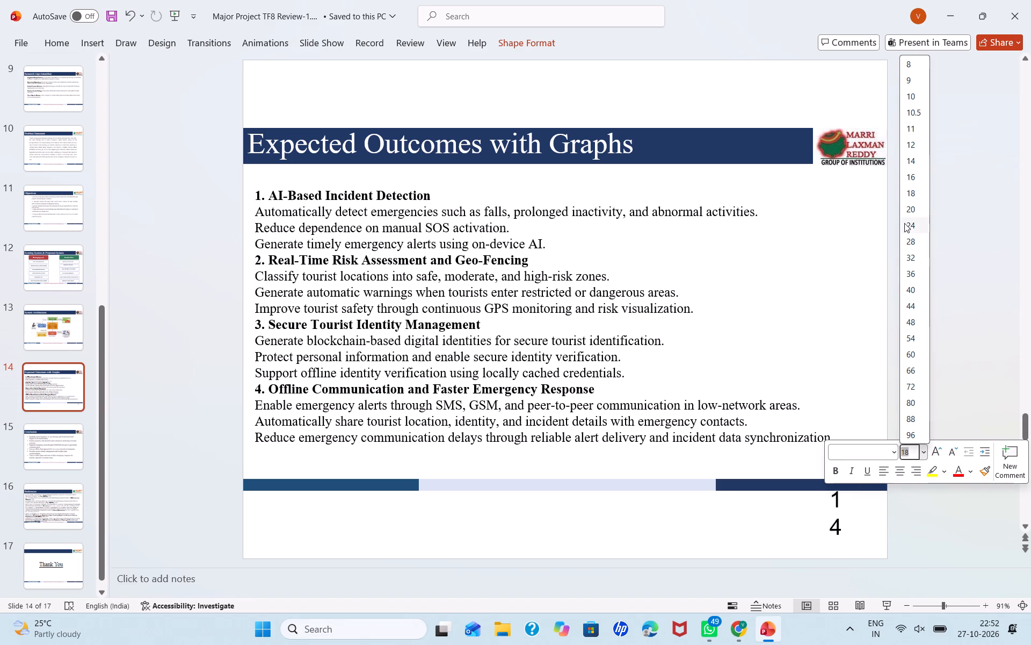
click(912, 159)
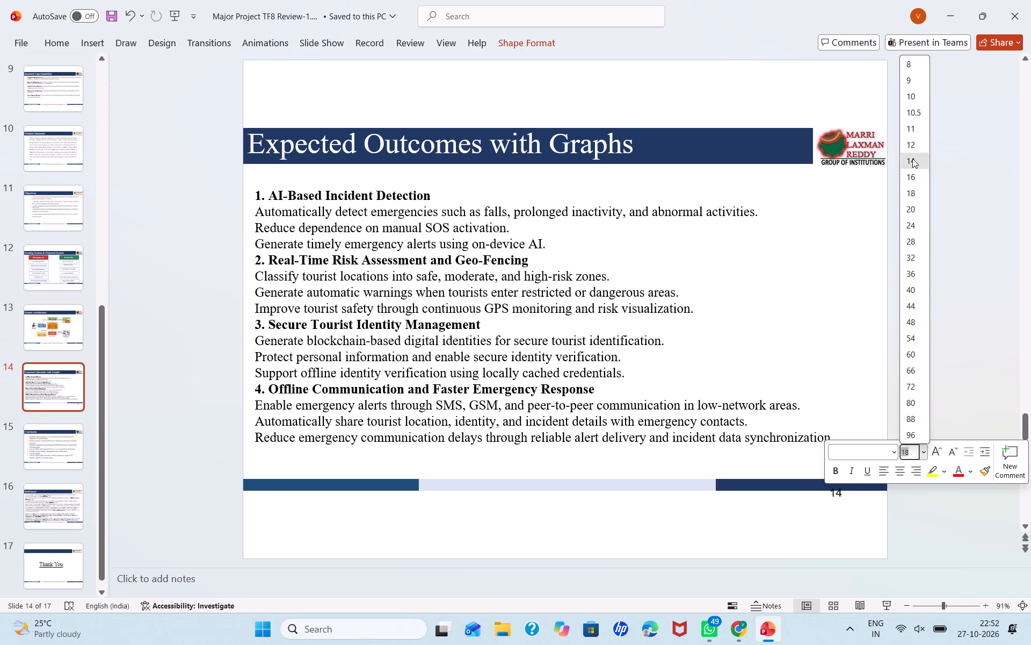
click(964, 472)
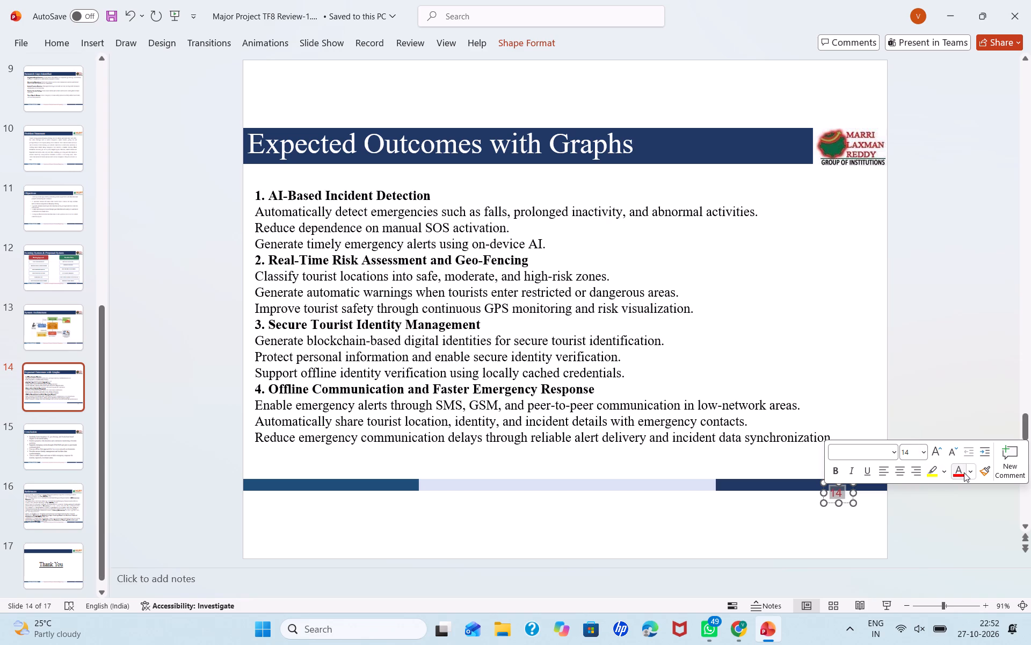
click(970, 472)
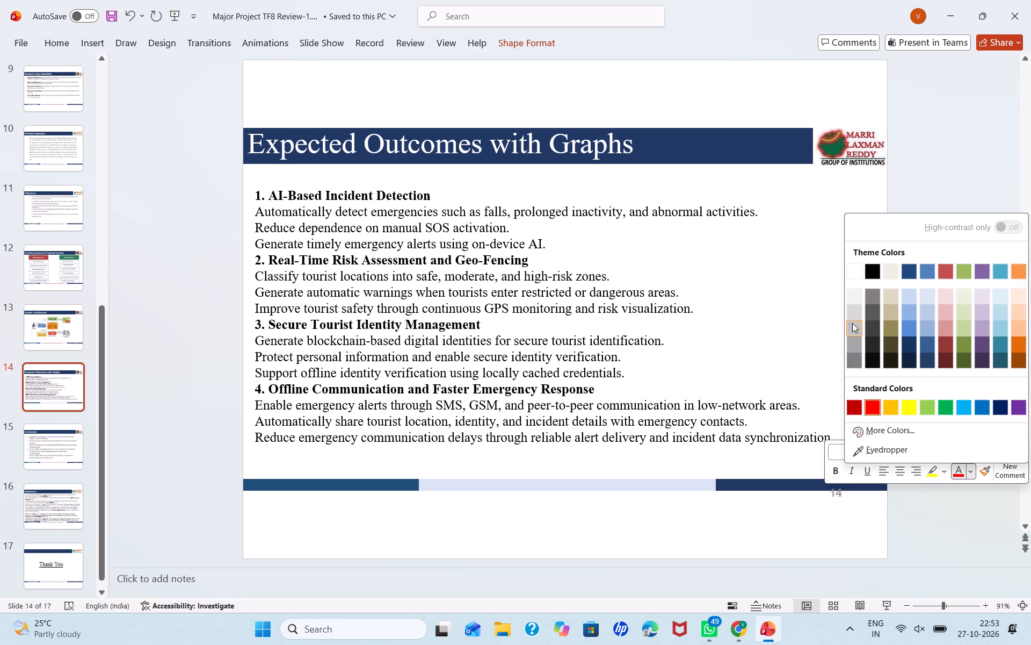
click(853, 272)
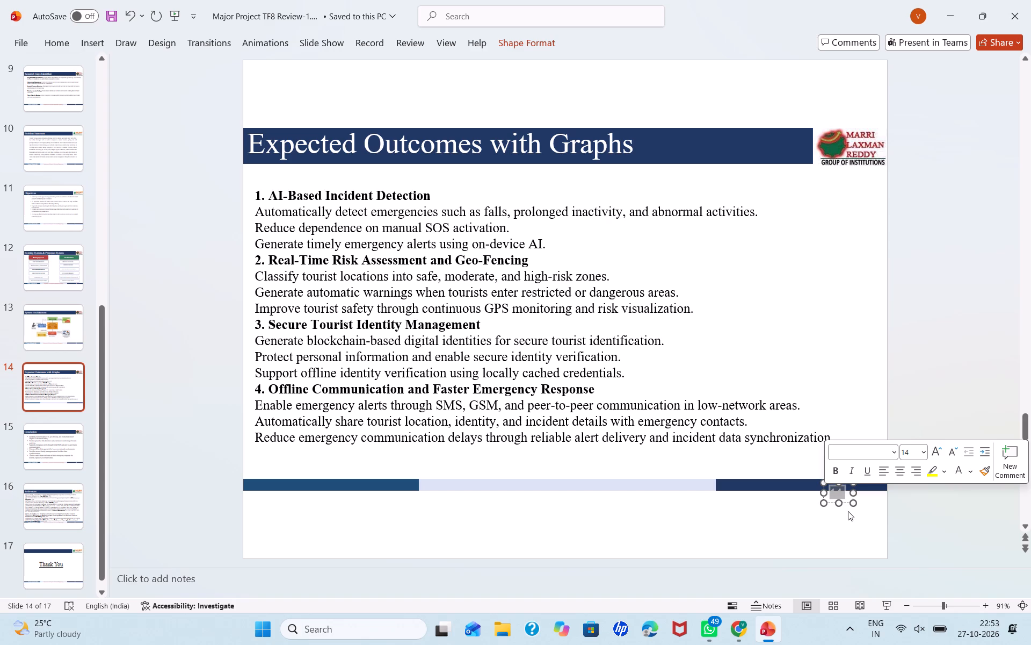
Move the slide number text box up so the 14 sits within the dark blue footer segment.
click(848, 511)
click(837, 488)
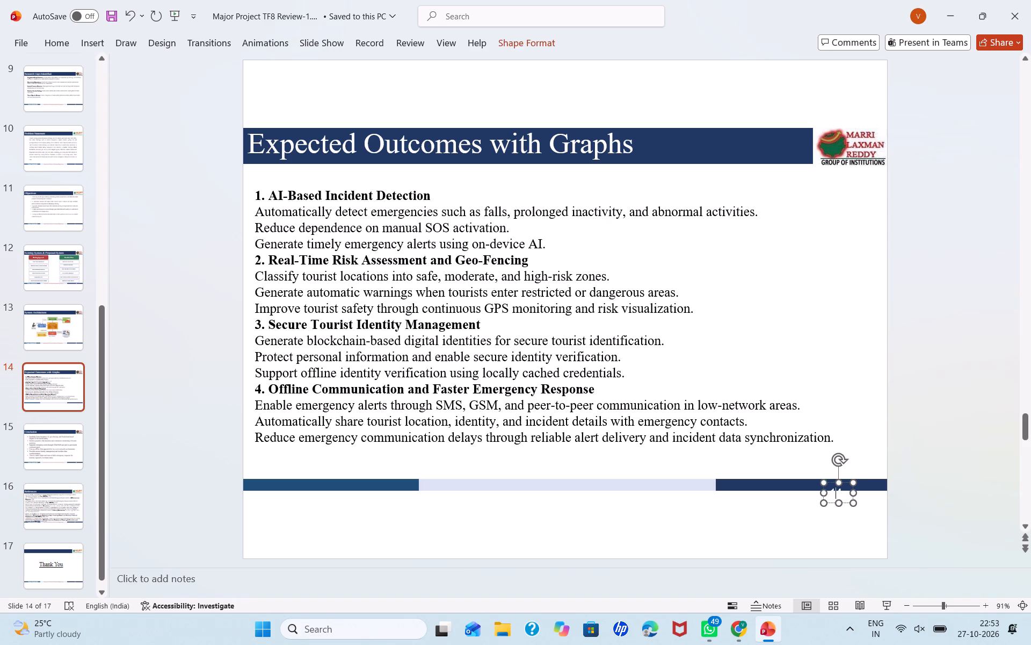
drag(837, 490, 839, 496)
drag(829, 493, 829, 488)
drag(829, 488, 829, 488)
click(926, 474)
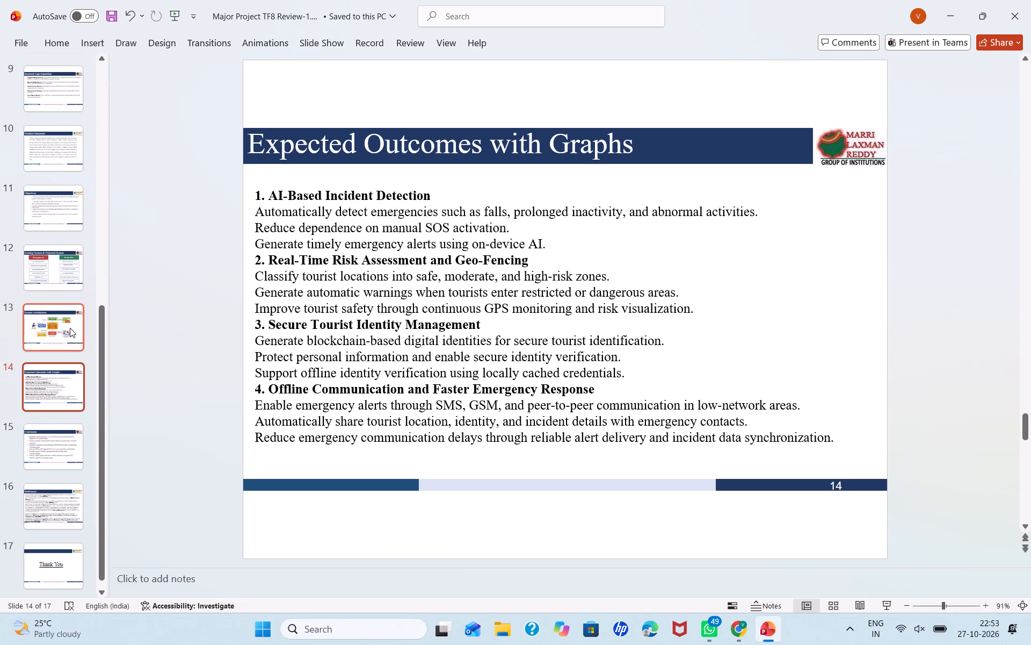
Check the slide number's position on the System Architecture slide and shift the 14 on the Expected Outcomes slide left to match it.
click(83, 318)
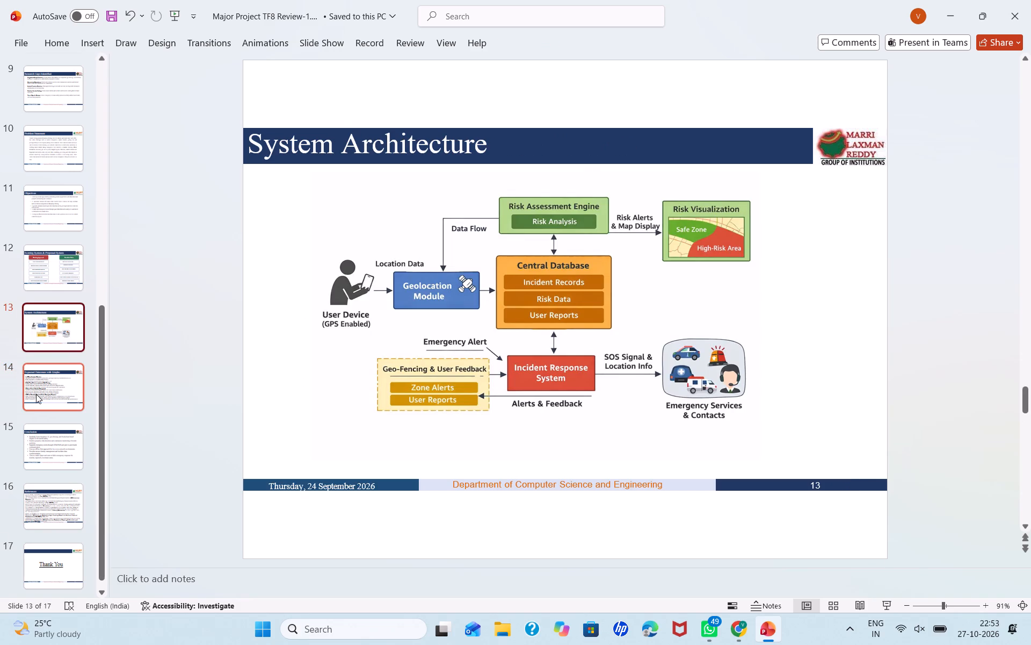
click(33, 398)
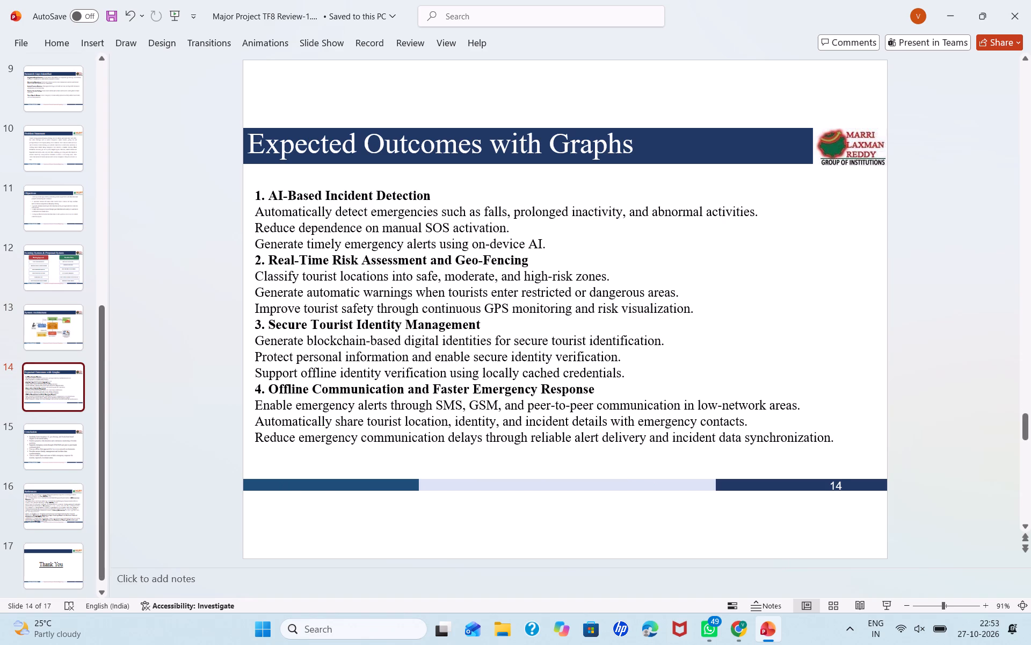
click(836, 482)
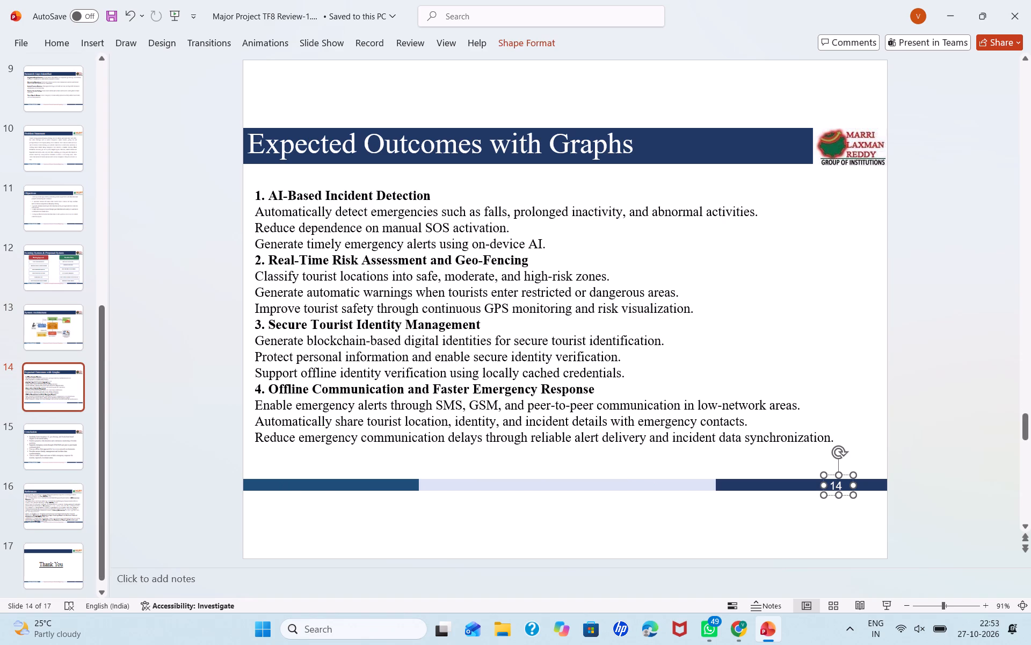
drag(844, 487, 824, 486)
drag(824, 486, 818, 488)
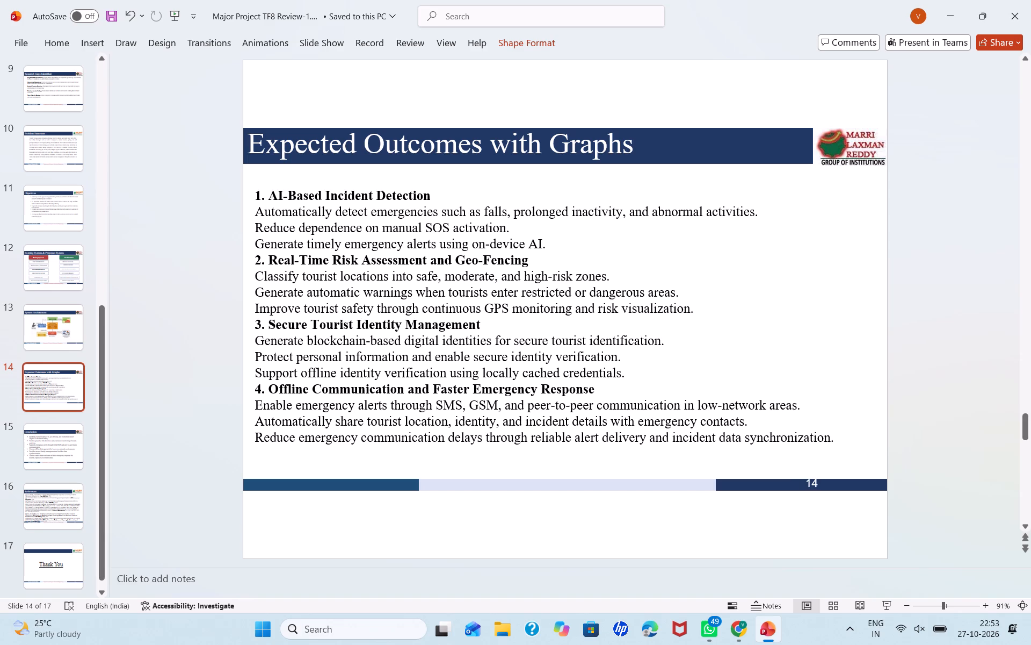
Fine-tune the position of the slide number 14 so it sits vertically centred within the dark blue footer segment.
drag(818, 488, 817, 488)
drag(817, 488, 819, 486)
drag(819, 486, 818, 487)
drag(818, 487, 818, 488)
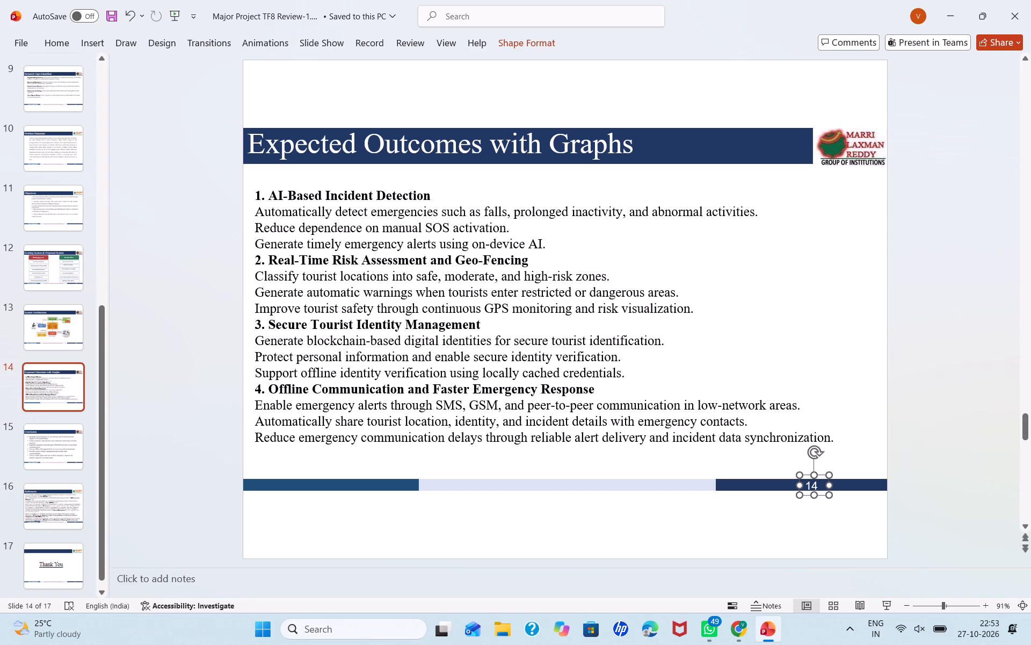
click(890, 501)
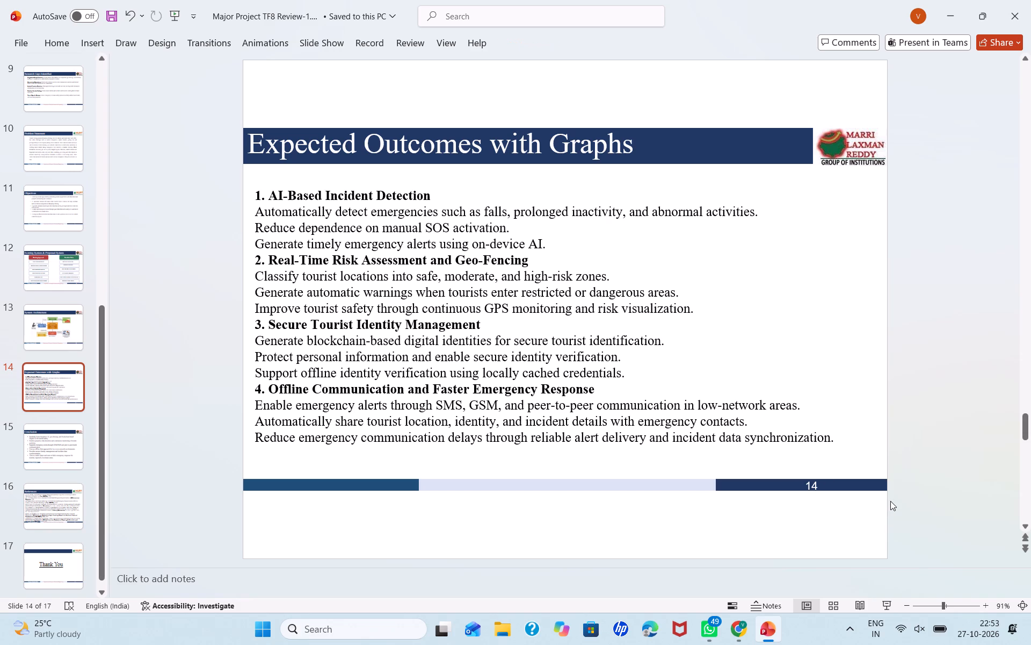
Add a new slide directly after the Expected Outcomes with Graphs slide and activate its title placeholder.
click(59, 376)
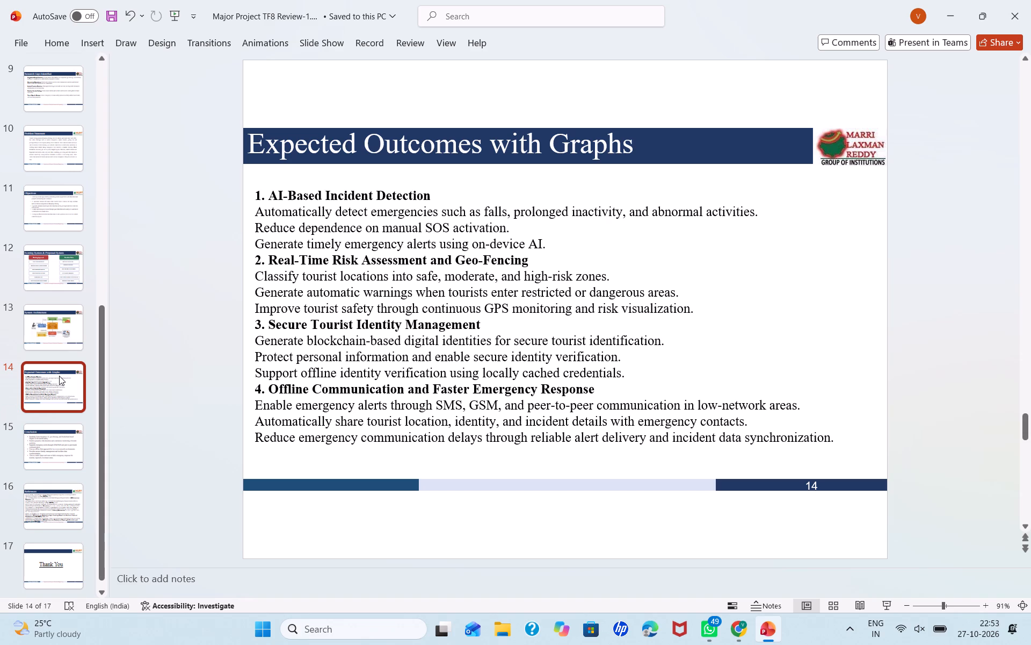
right_click(59, 376)
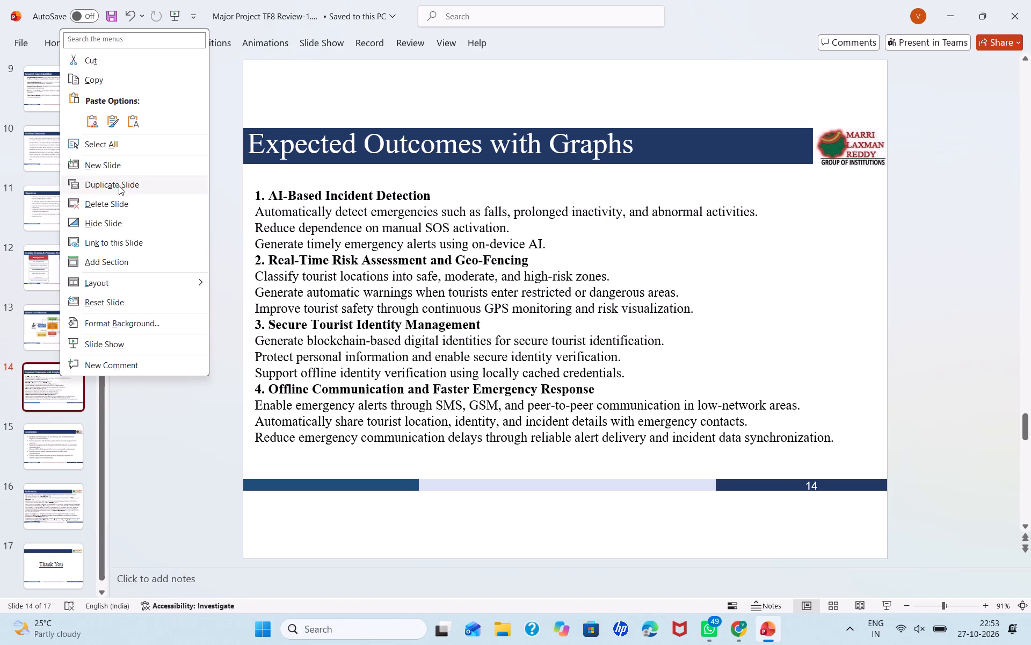
click(112, 164)
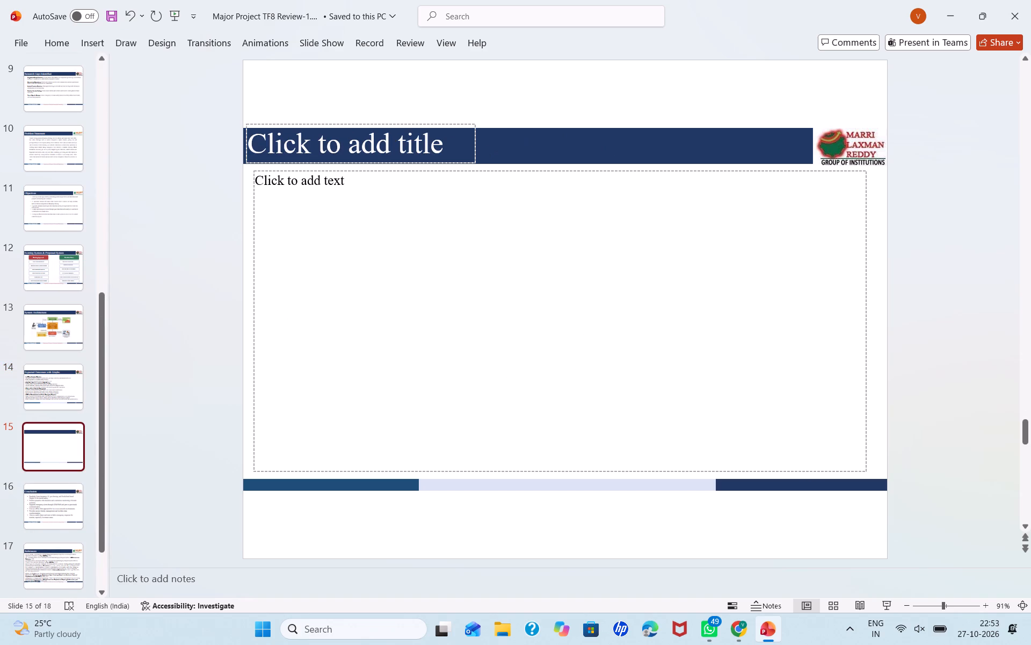
click(446, 147)
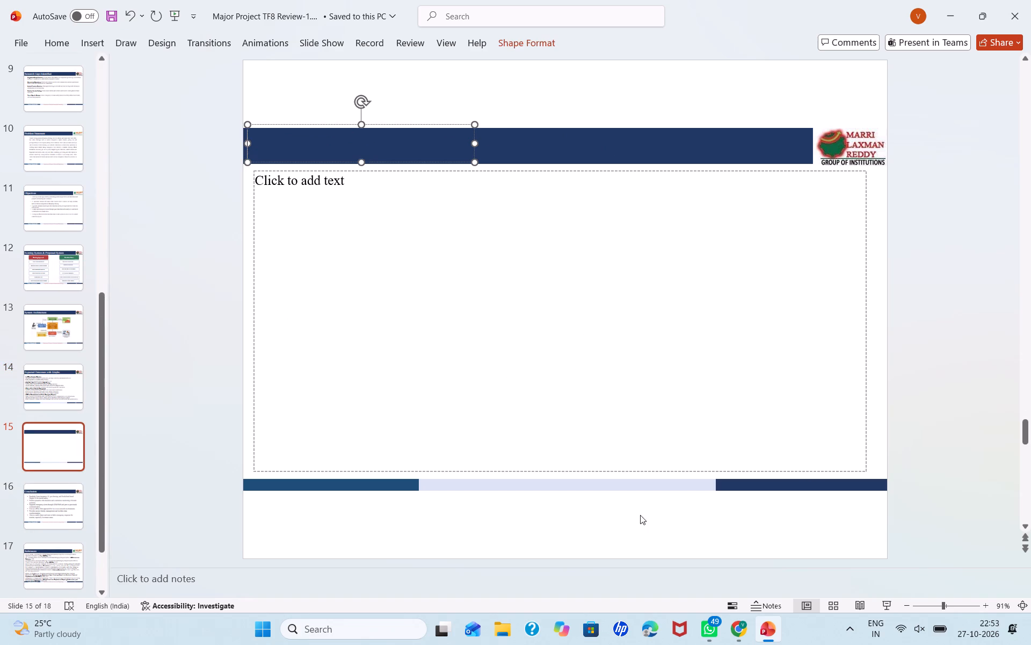
Switch to the Write Gap Analysis Text conversation in ChatGPT in Chrome and clear the text selection in the reply.
click(739, 625)
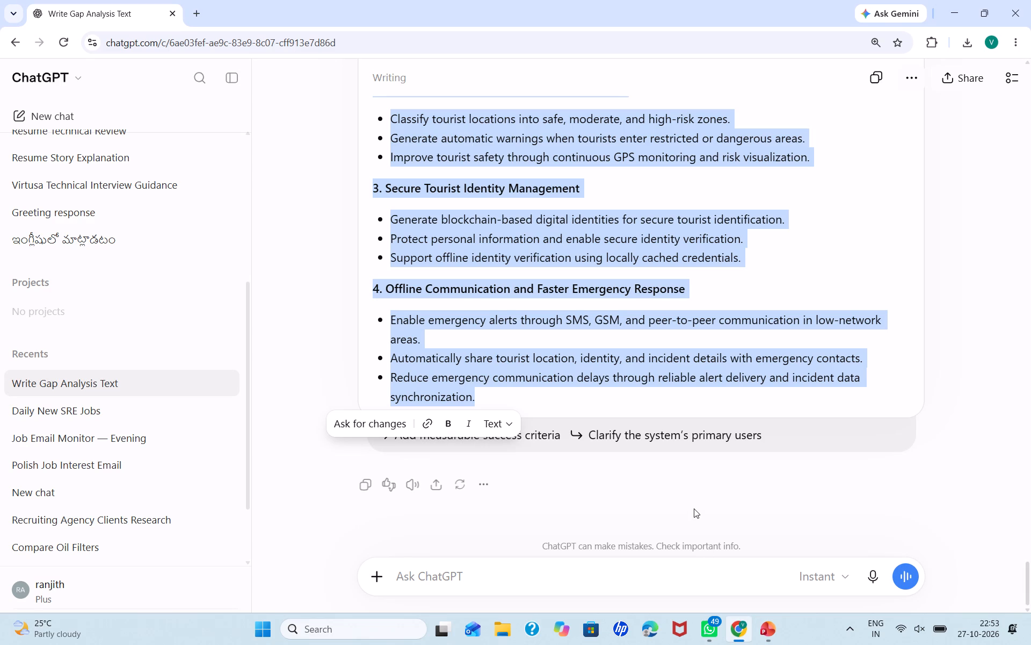
click(694, 508)
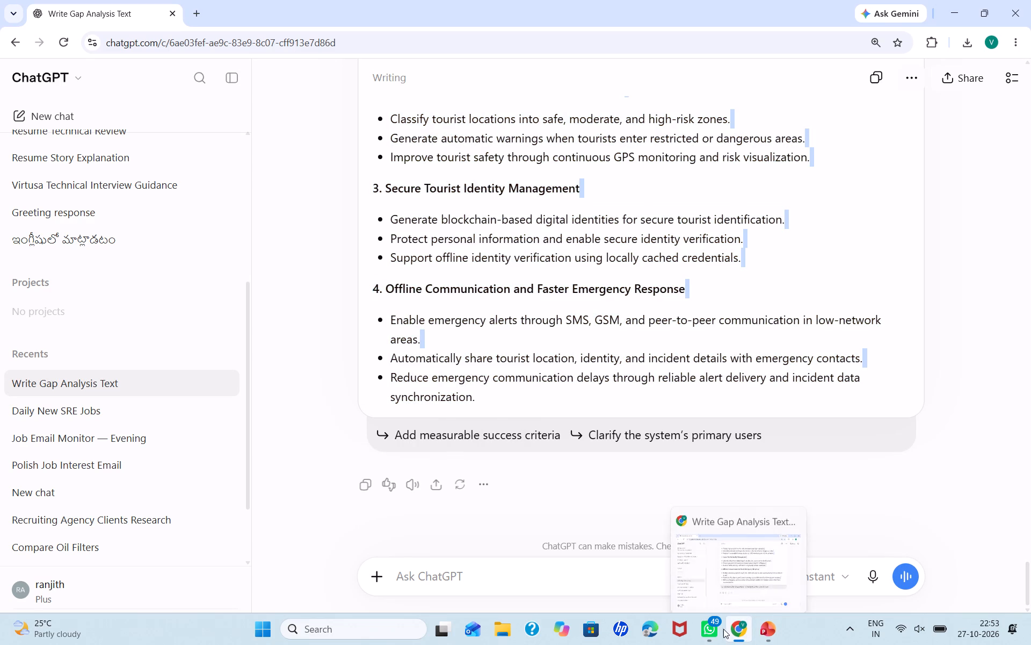
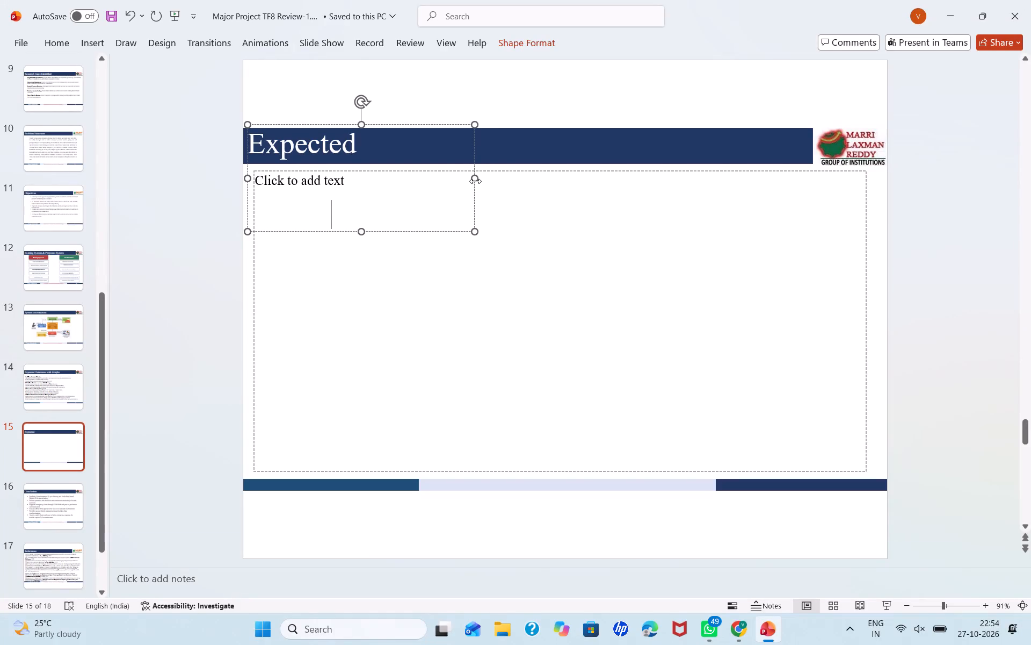
Widen the title placeholder on slide 15 so "Expected Outcomes with Graphs" fits on a single line within the blue banner.
drag(474, 177, 694, 145)
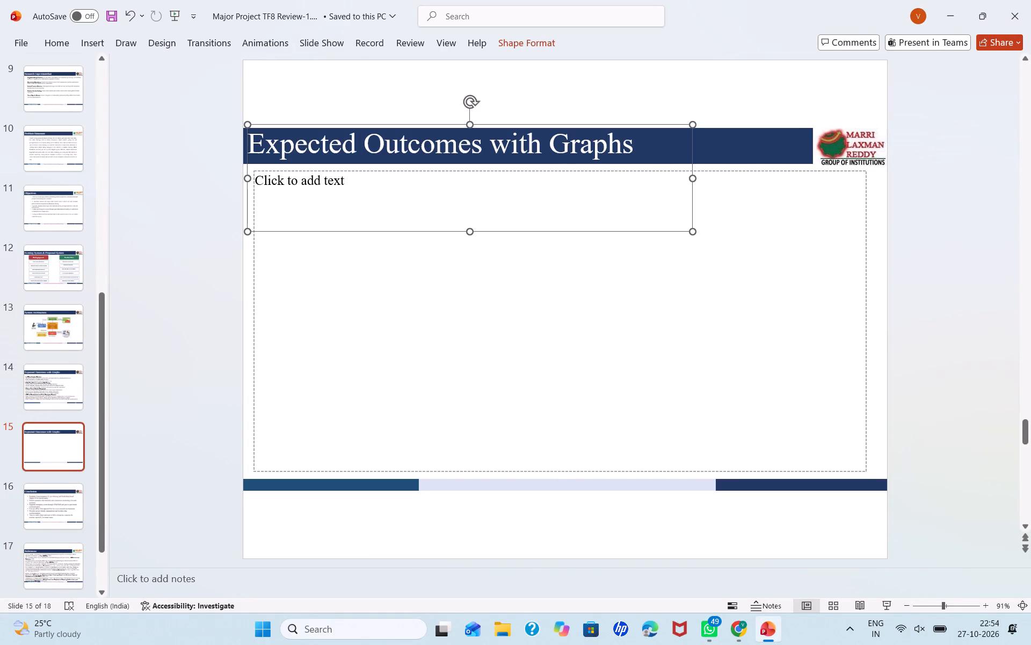
click(728, 245)
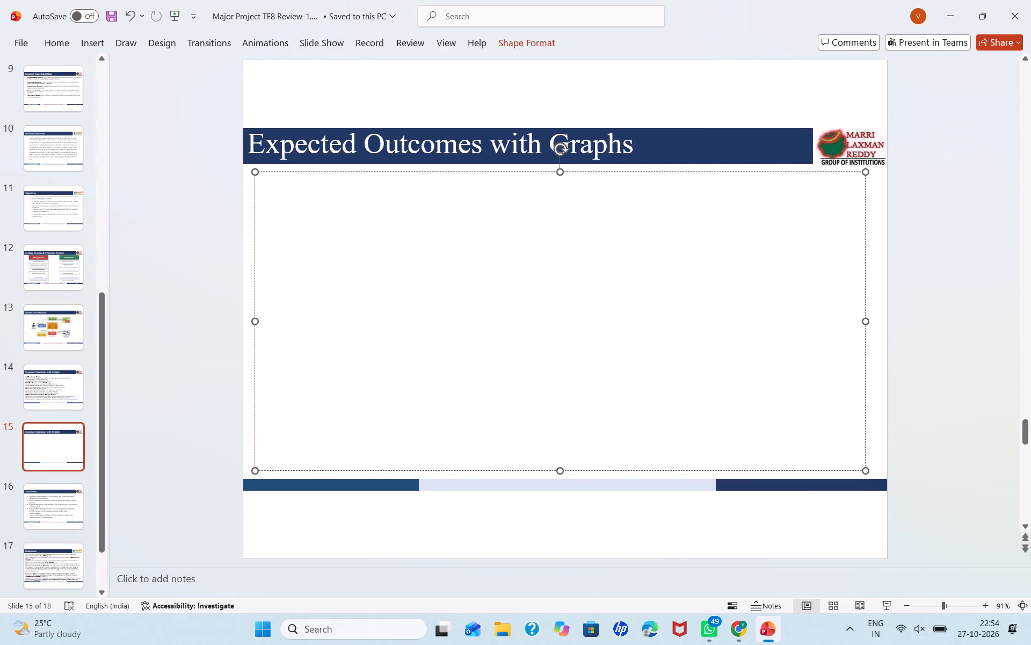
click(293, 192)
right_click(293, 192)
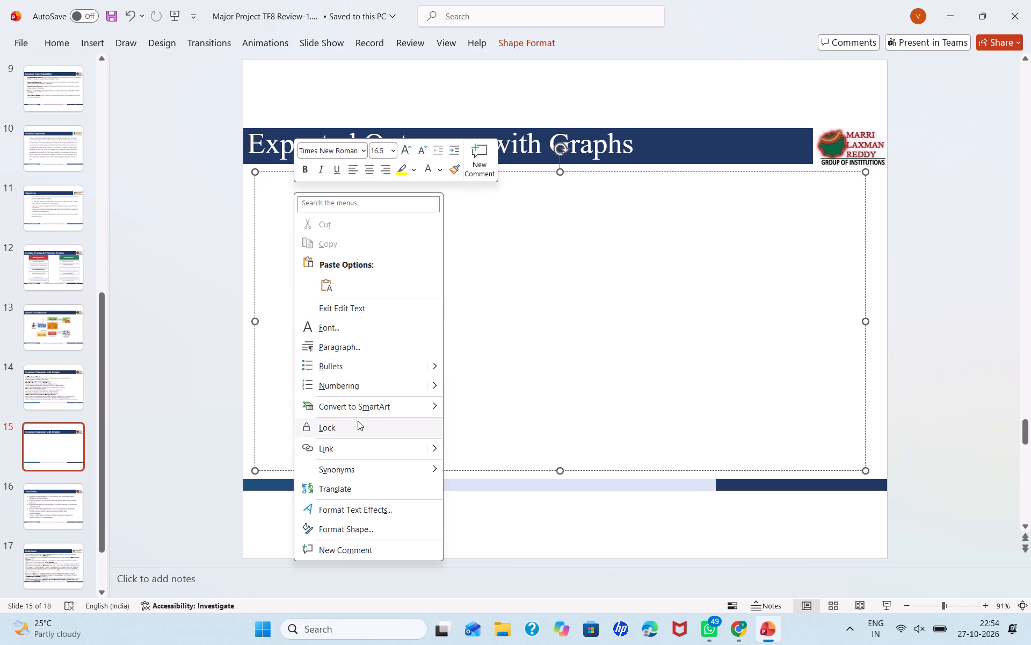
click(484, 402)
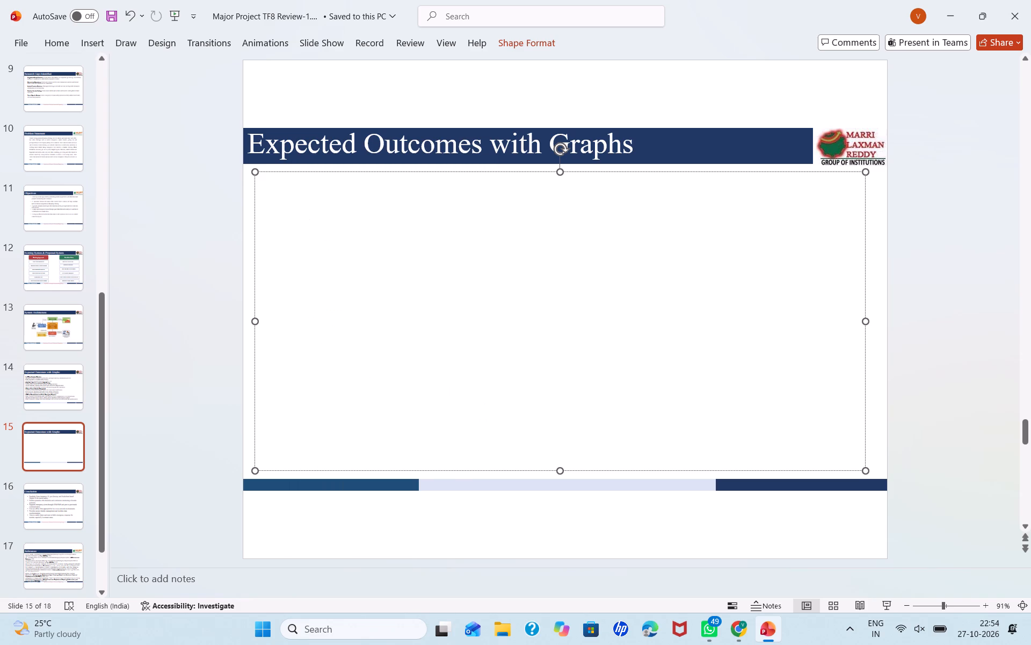
Insert the picture suraksha_expected_outcomes_graph.png from the Downloads folder onto slide 15.
click(367, 214)
click(90, 46)
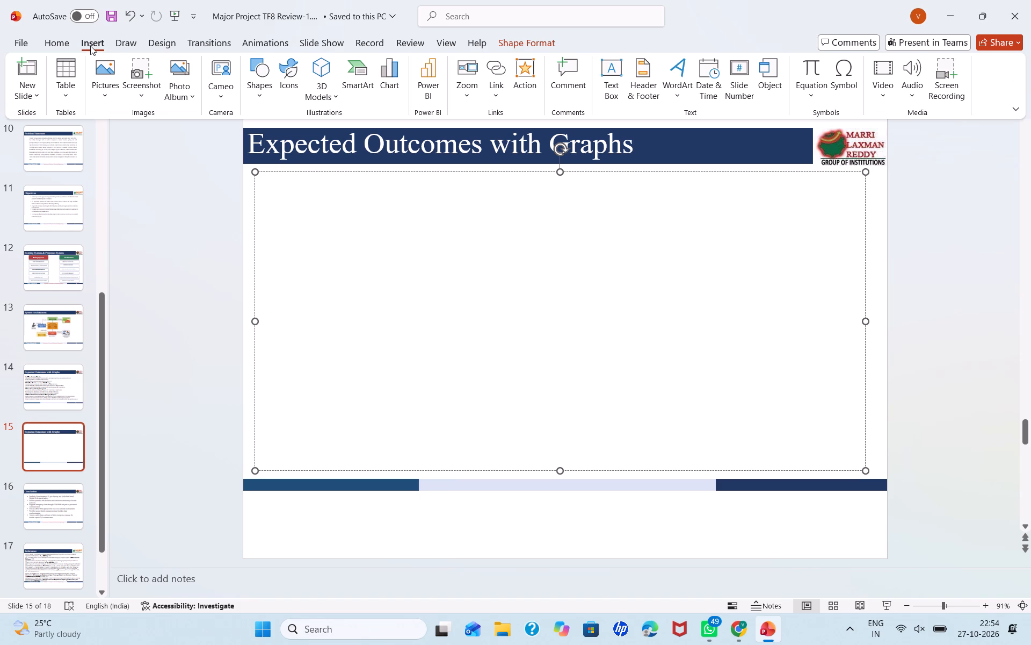
click(104, 71)
click(130, 139)
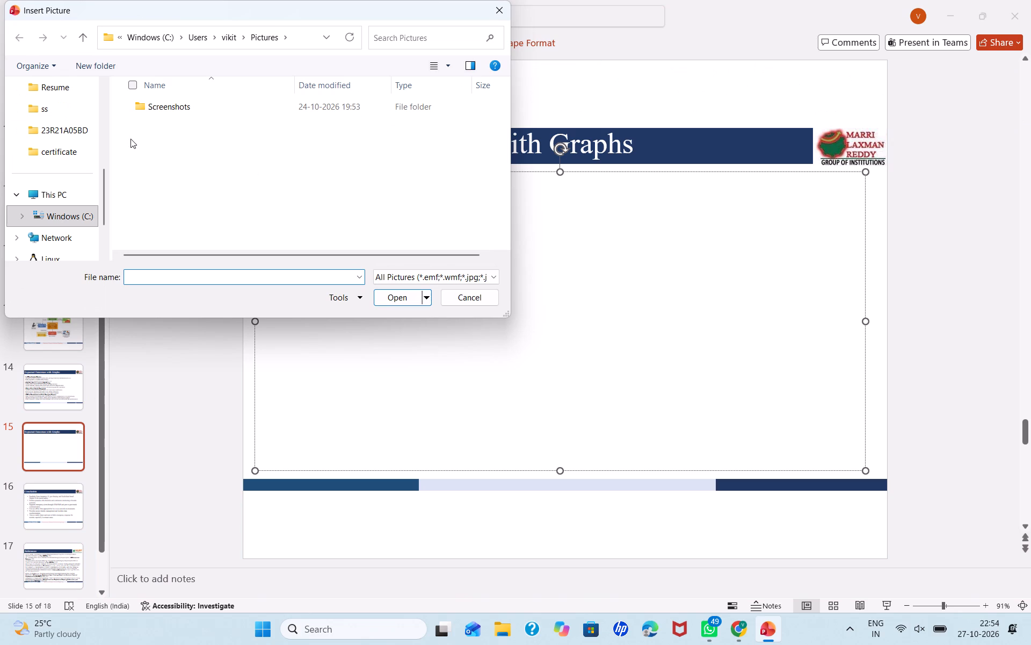
click(70, 121)
scroll(62, 104, up, 2)
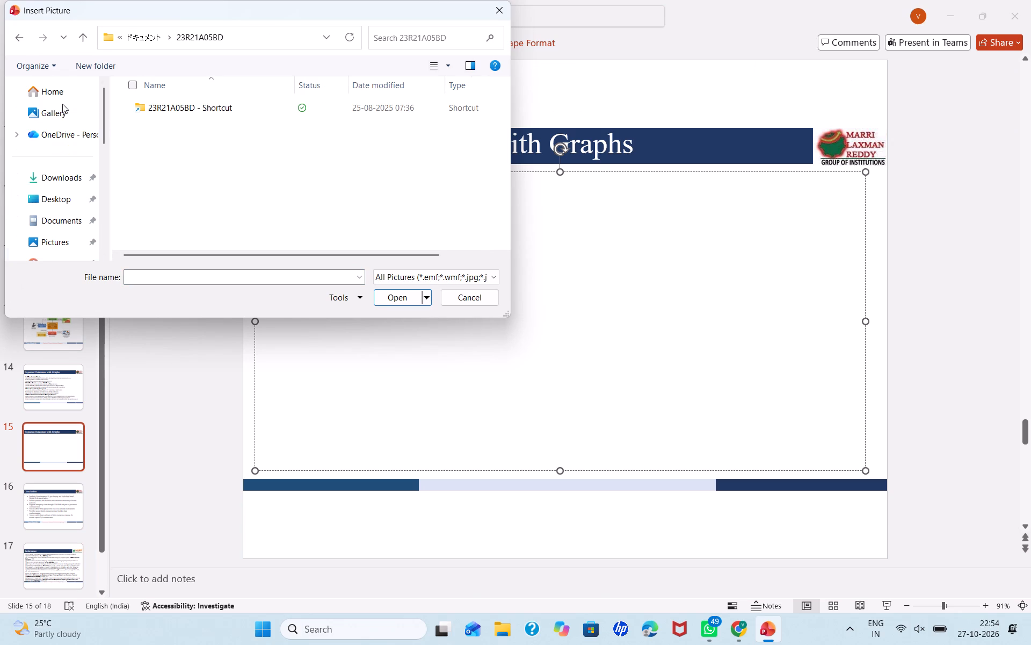
click(64, 182)
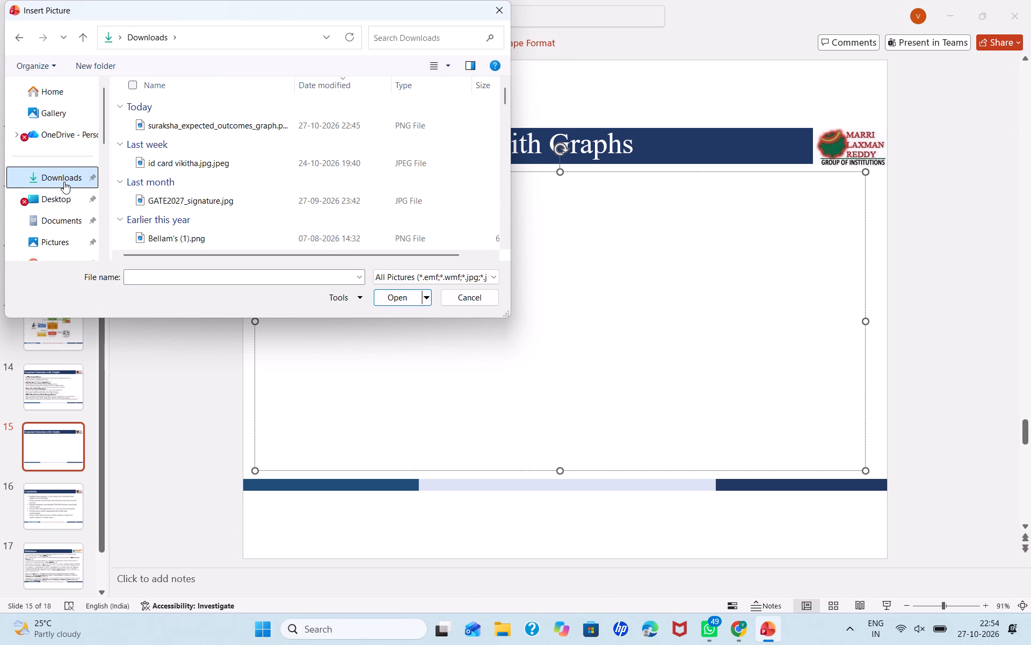
click(202, 123)
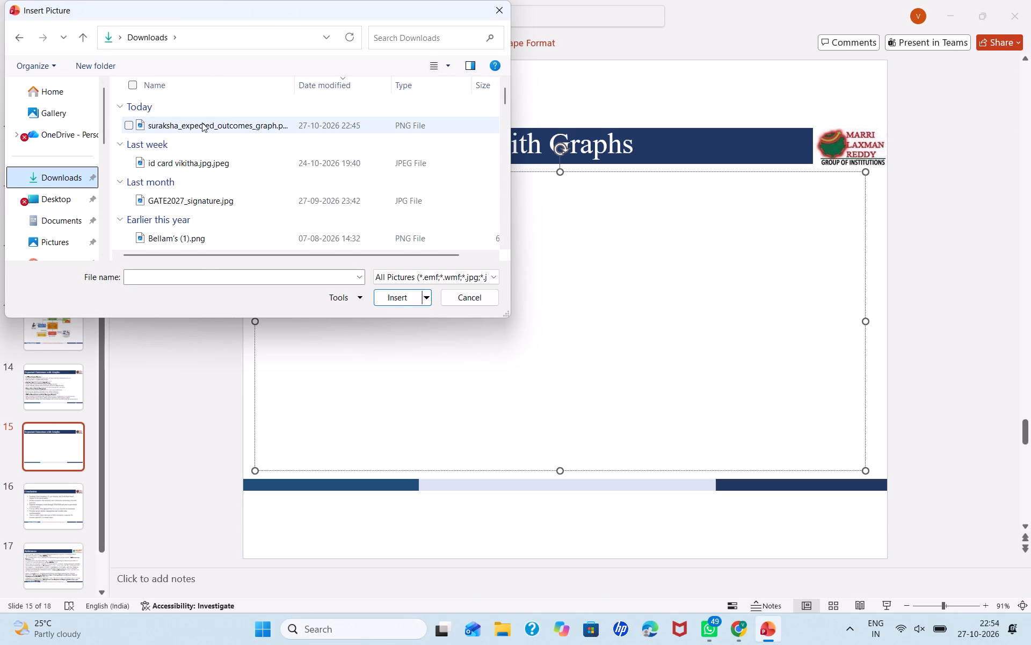
click(202, 123)
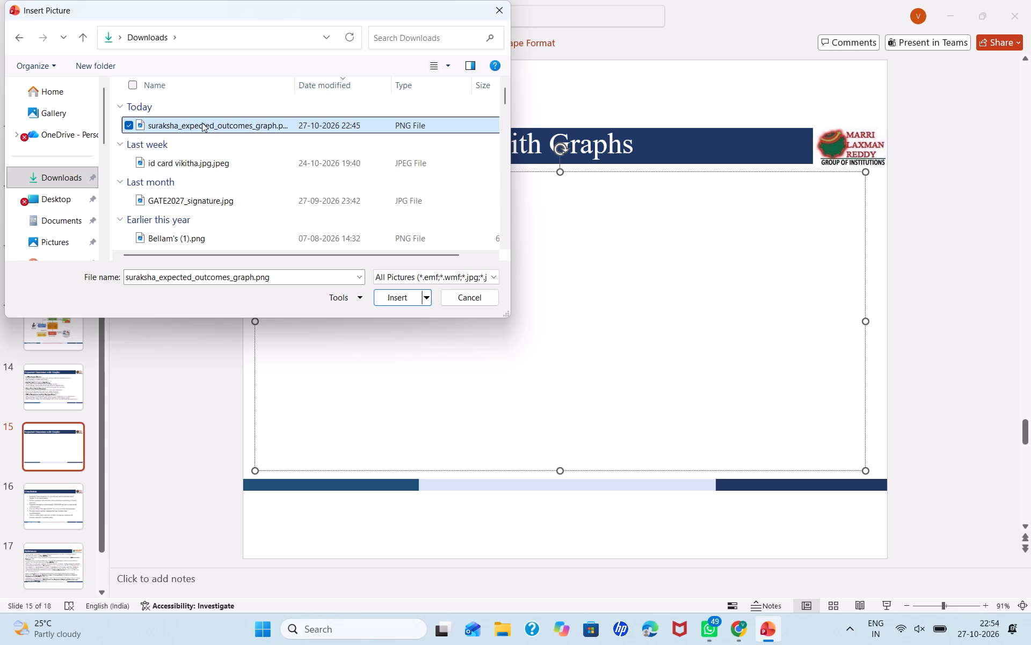
click(389, 294)
click(234, 585)
click(403, 298)
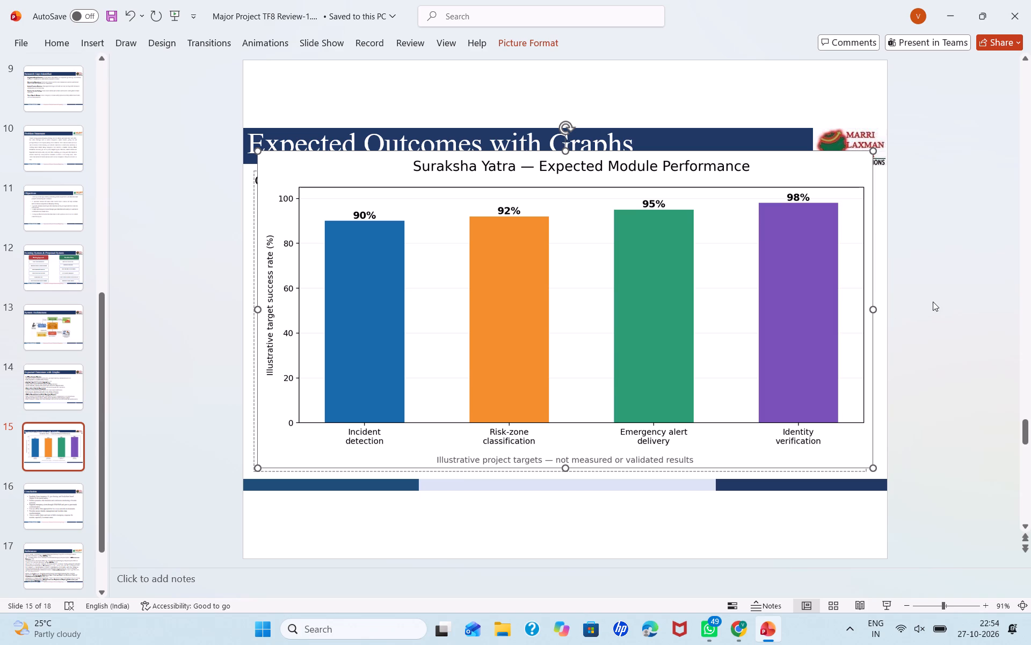
Resize the graph picture so it sits below the title banner, with its top, left and bottom edges matching the body placeholder.
drag(565, 152, 564, 153)
drag(564, 153, 564, 166)
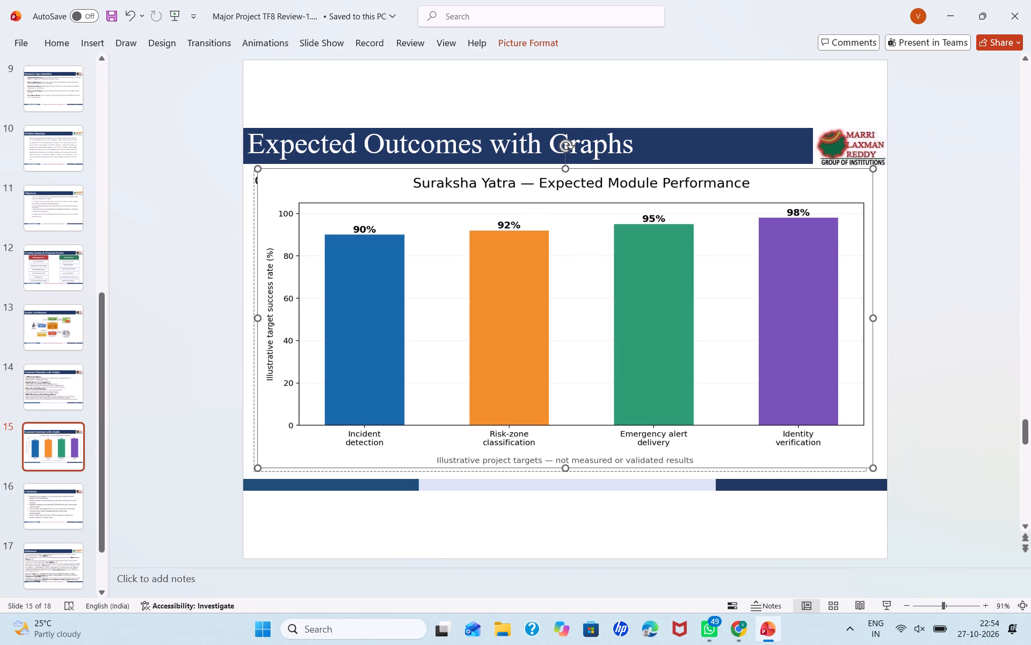
click(258, 318)
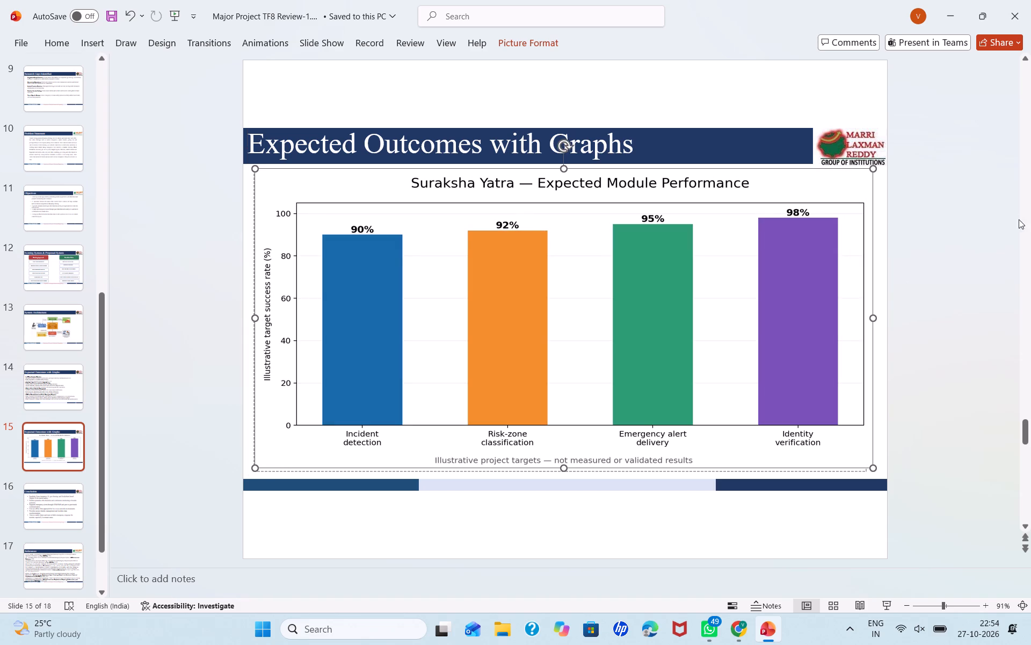
click(1012, 212)
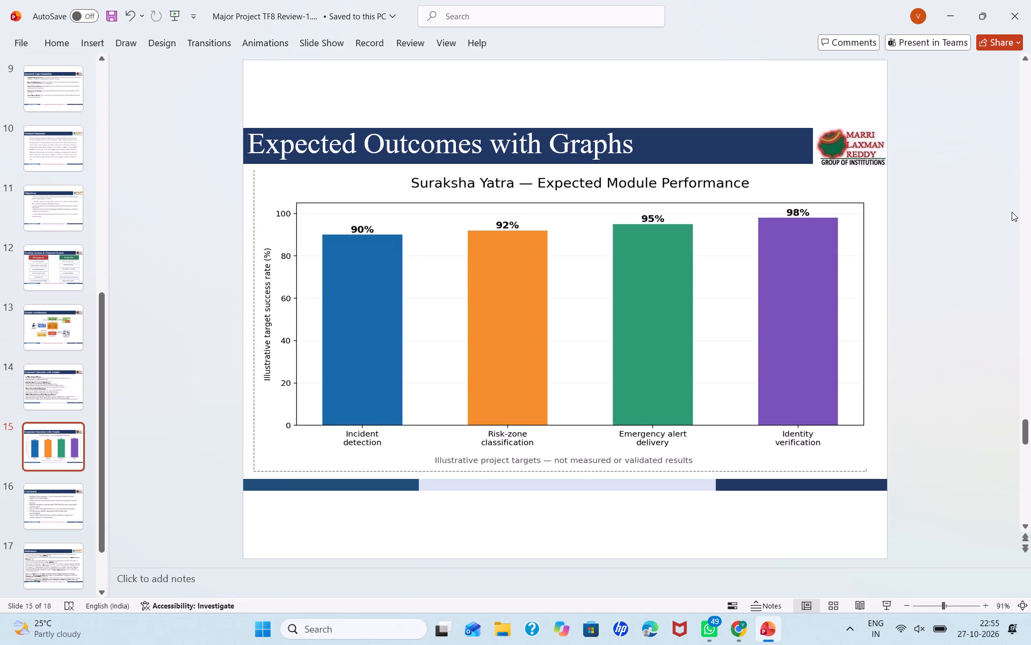
click(640, 257)
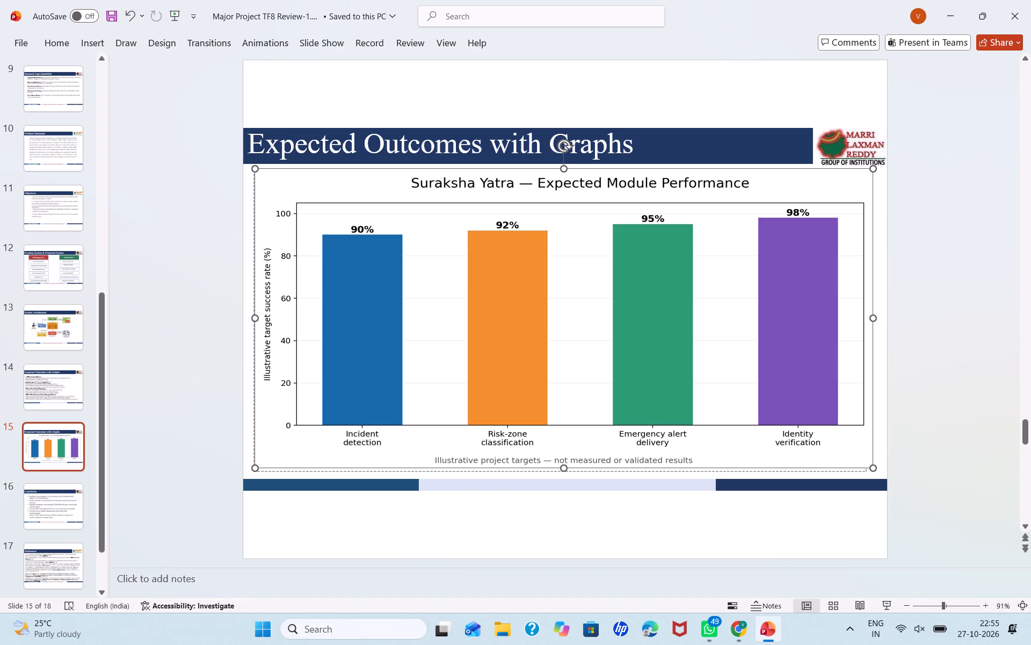
click(563, 471)
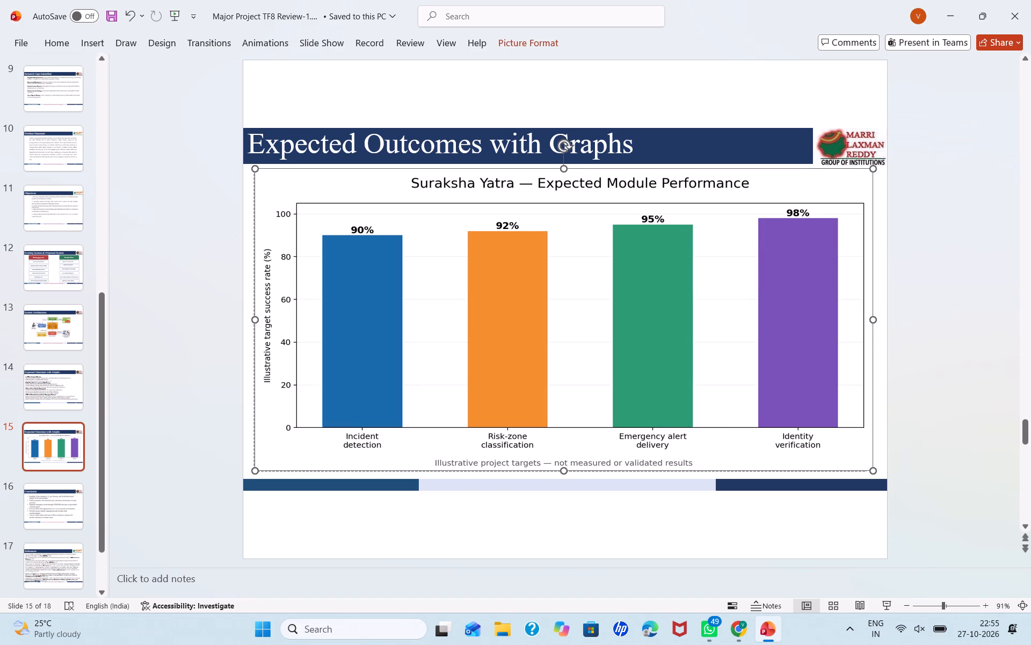
click(567, 168)
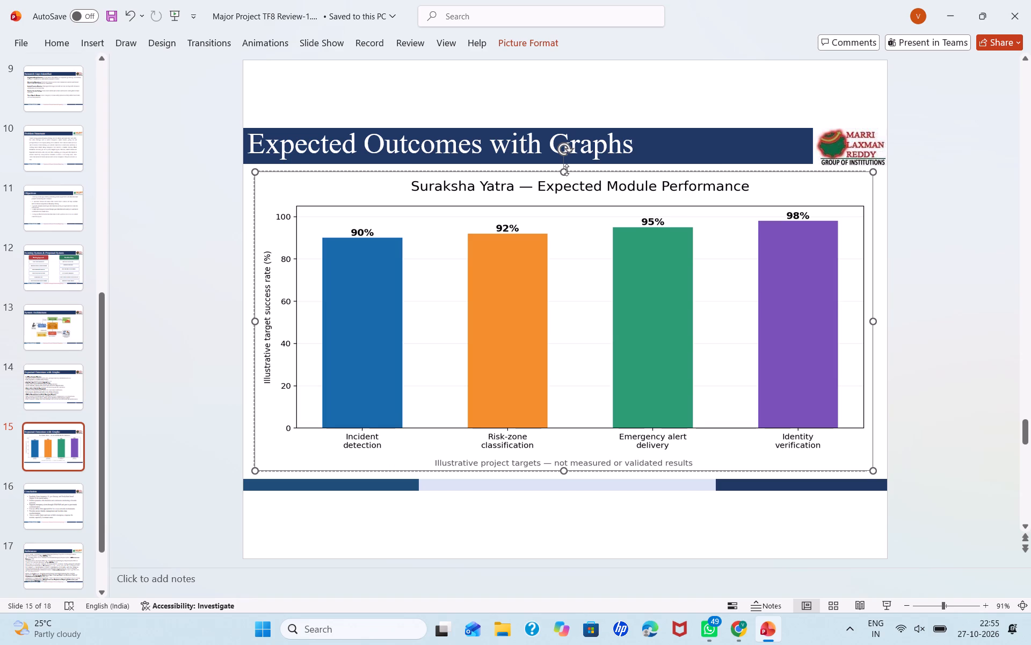
click(567, 170)
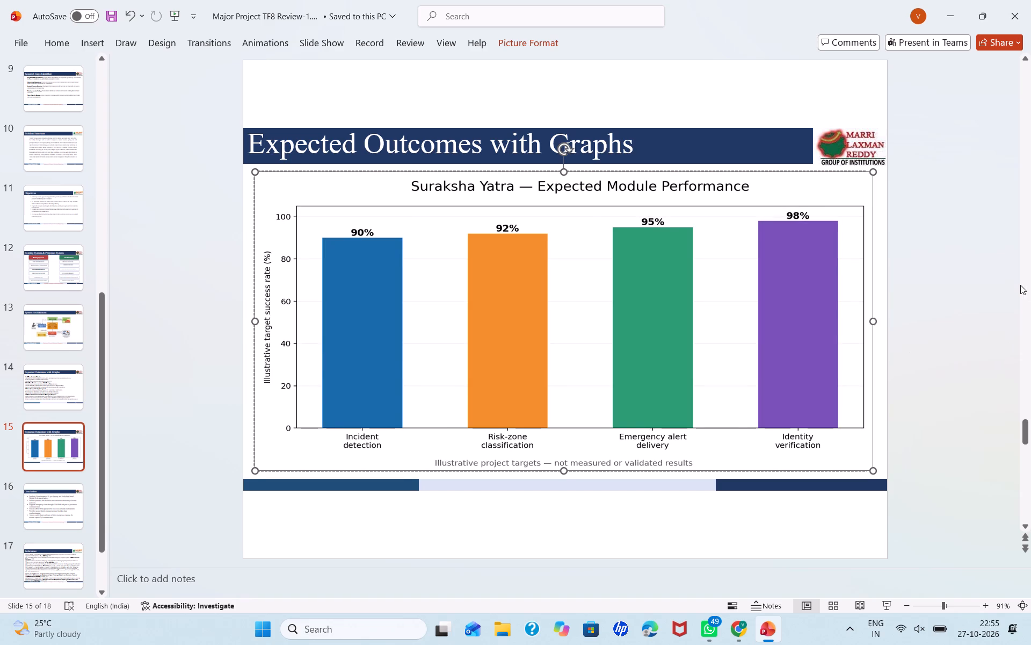
click(1020, 285)
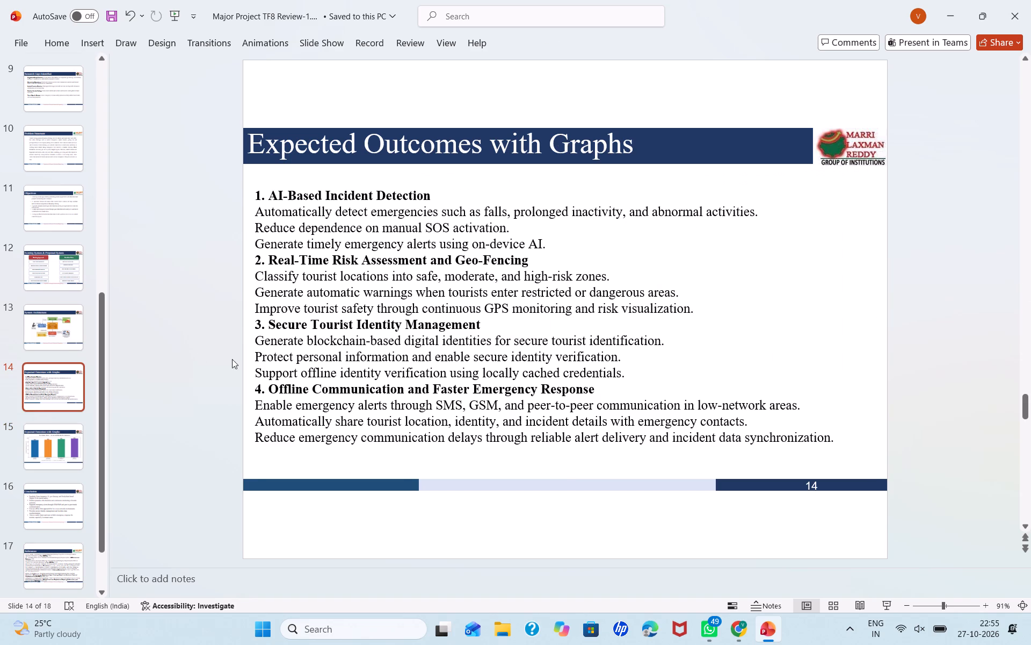
click(58, 469)
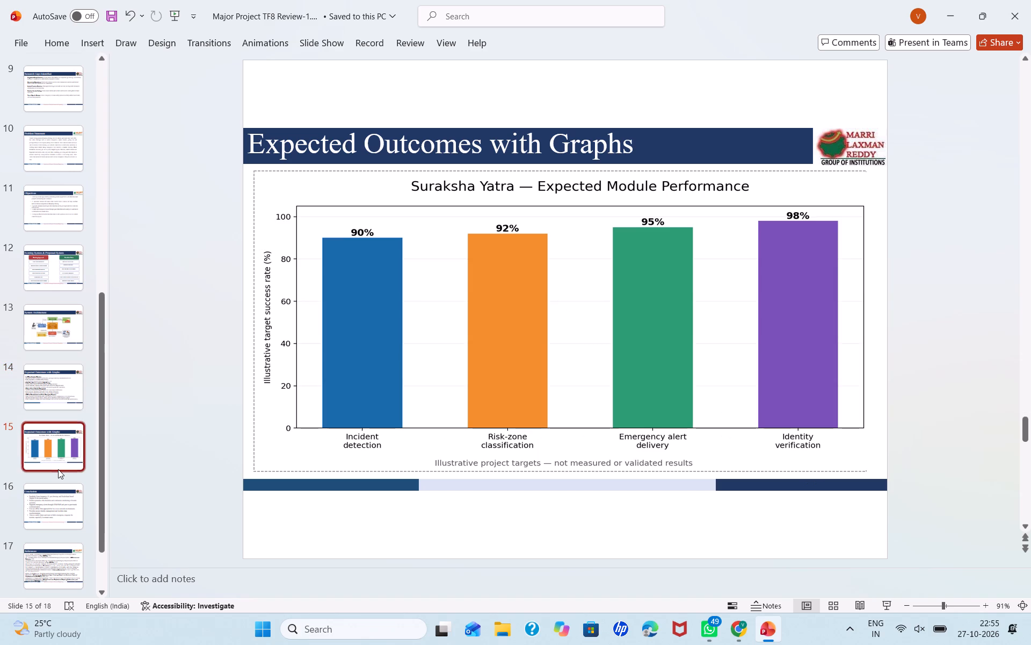
click(916, 411)
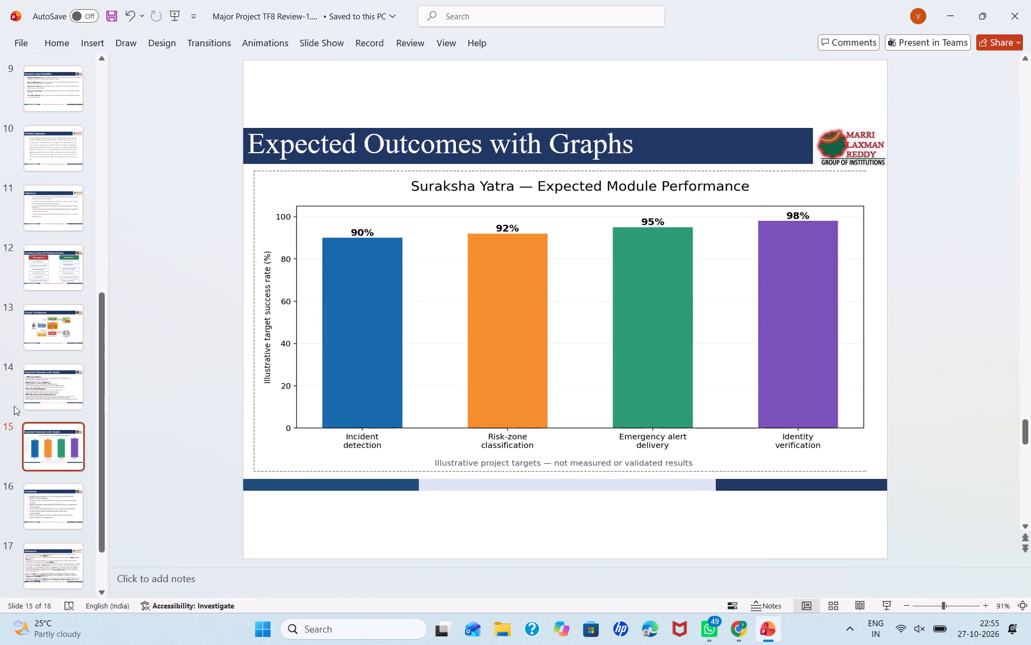
Add a new slide between the graph slide and the Conclusion slide.
click(65, 487)
click(74, 434)
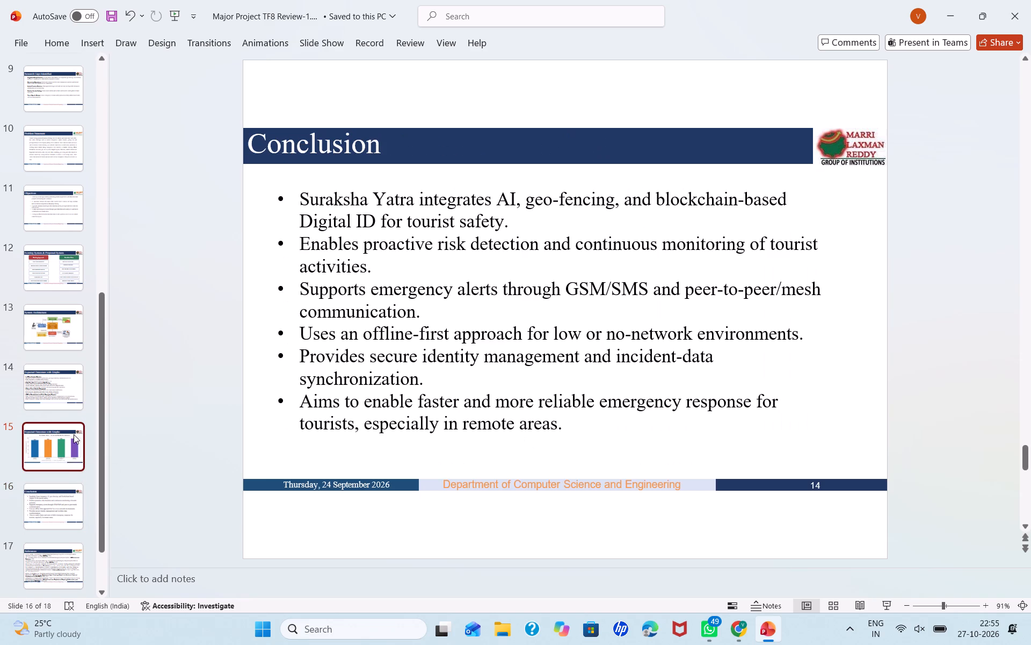
right_click(74, 434)
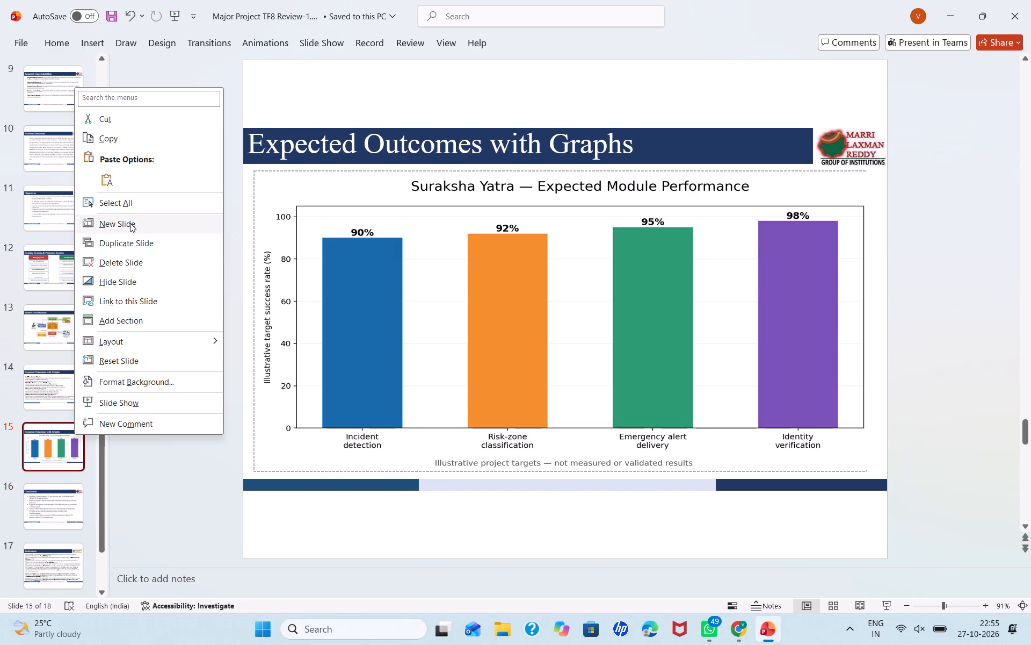
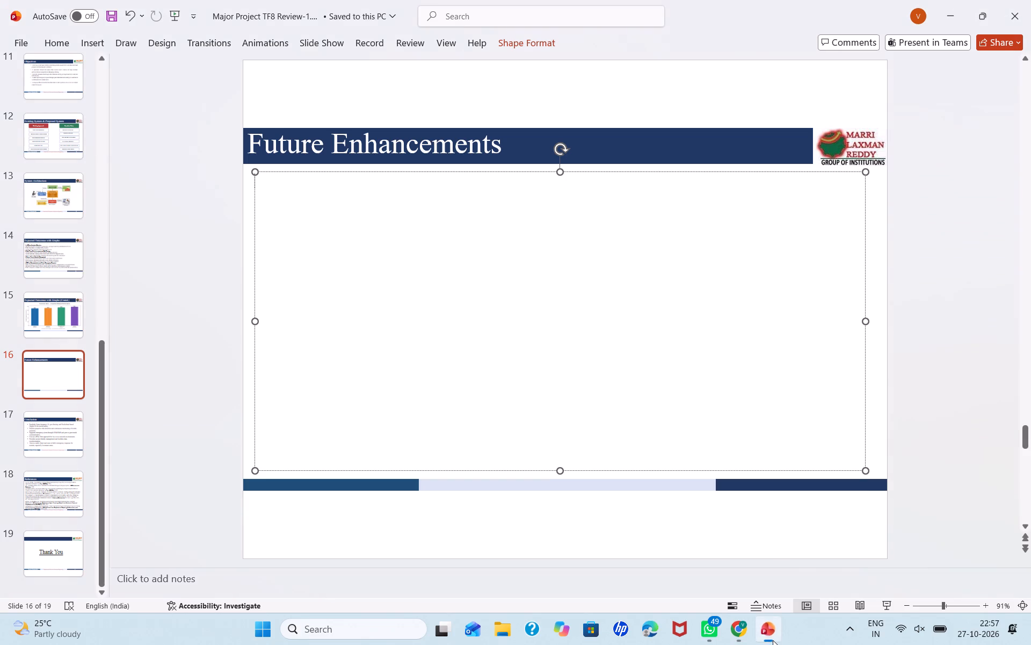
click(326, 192)
click(292, 193)
key(ctrl+v)
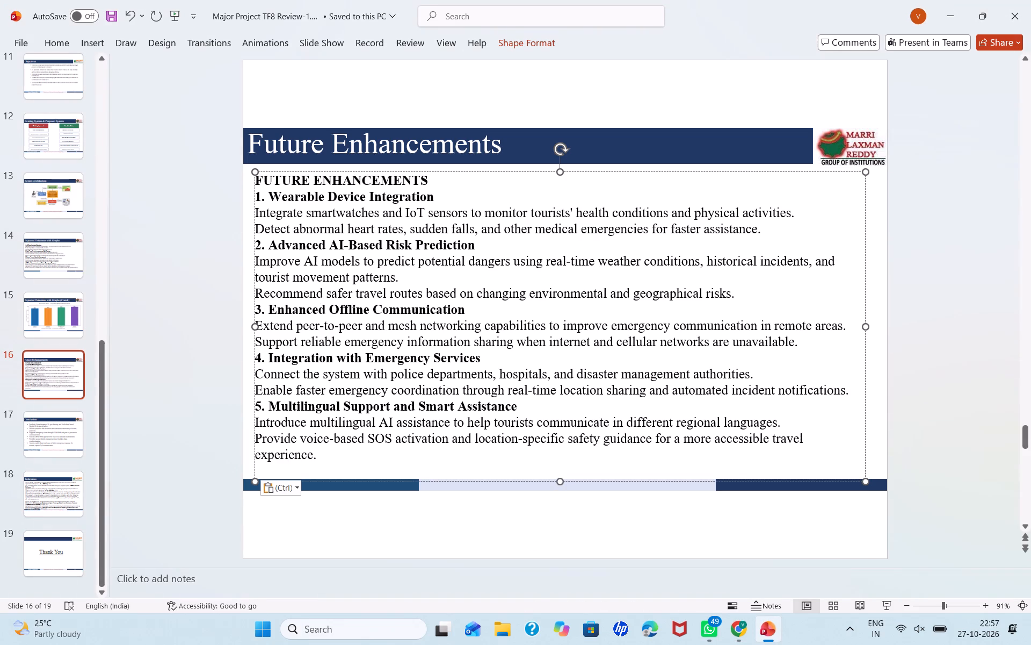
Extend the body text box's bottom edge over the footer band and lower its top edge slightly below the banner.
drag(558, 479, 558, 486)
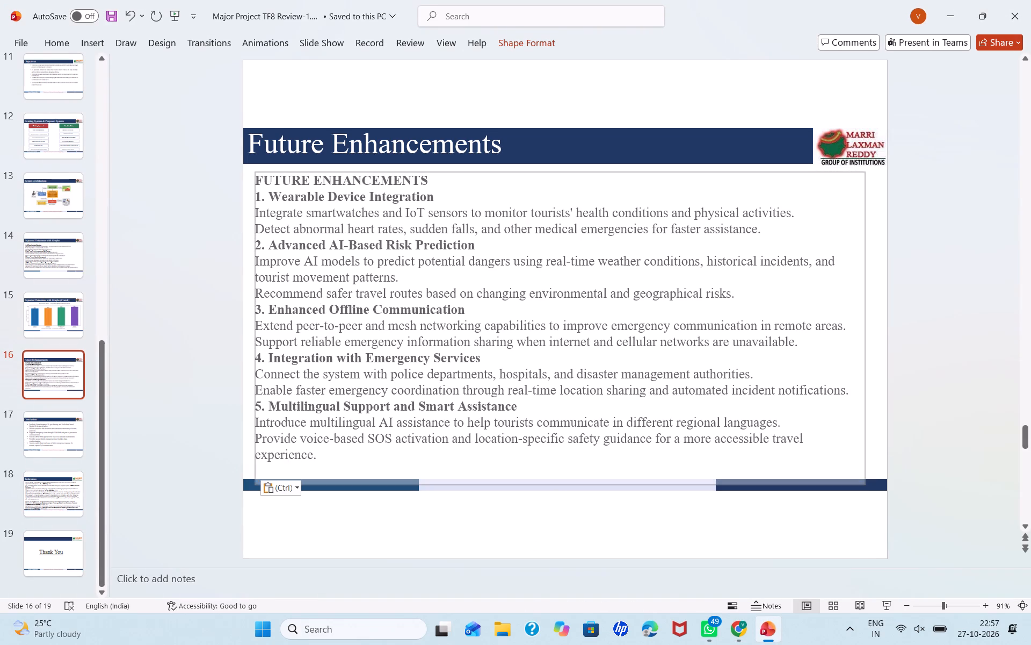
drag(558, 486, 558, 491)
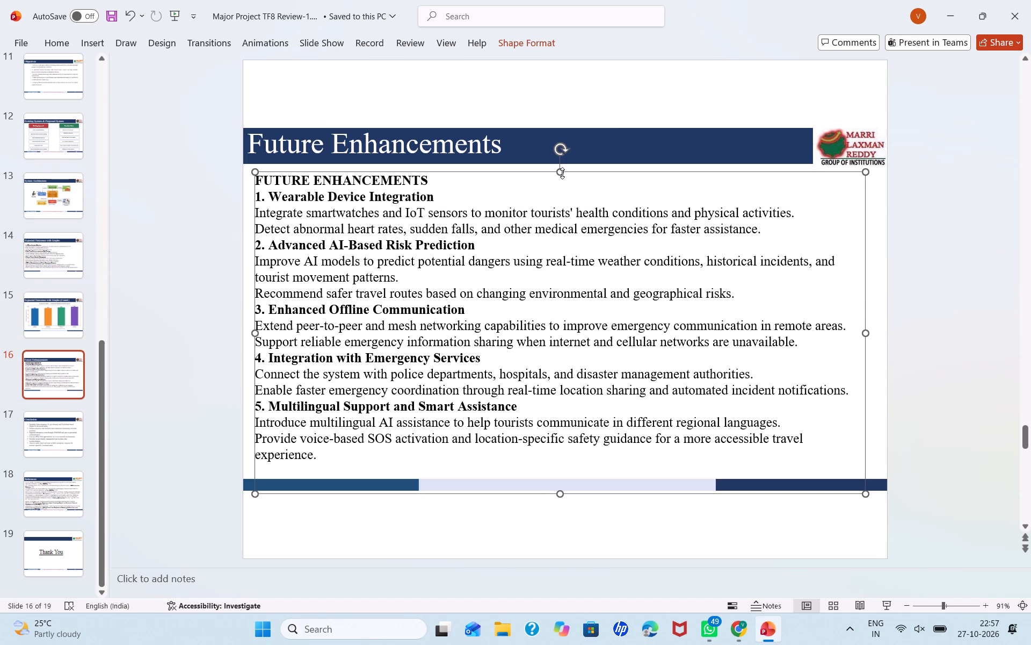
click(562, 173)
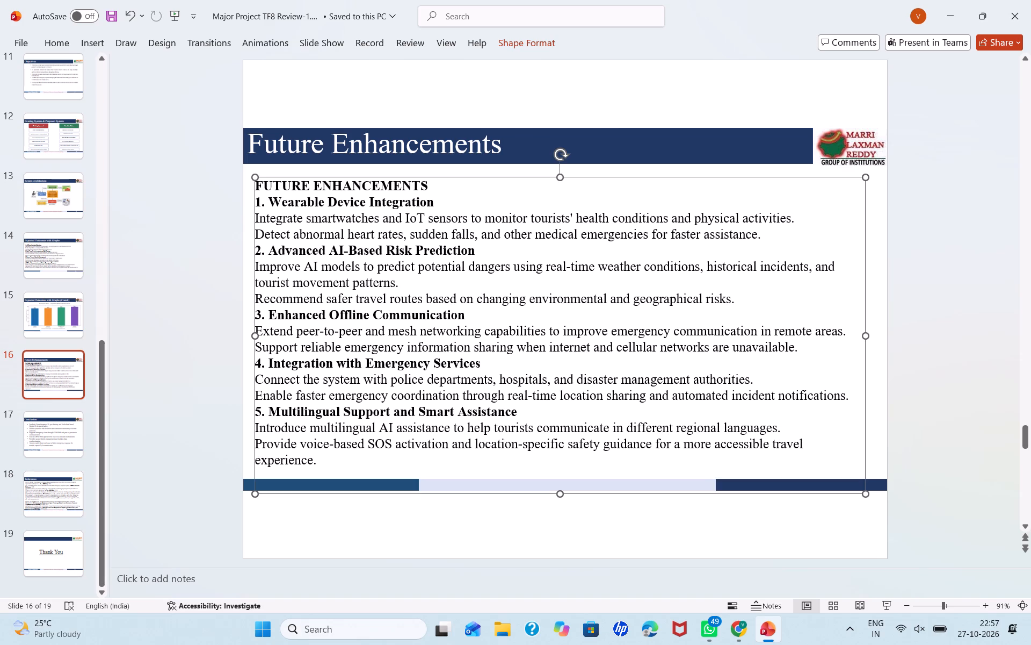
Delete the duplicate "FUTURE ENHANCEMENTS" heading and its blank line so the body starts with "1. Wearable Device Integration".
click(449, 181)
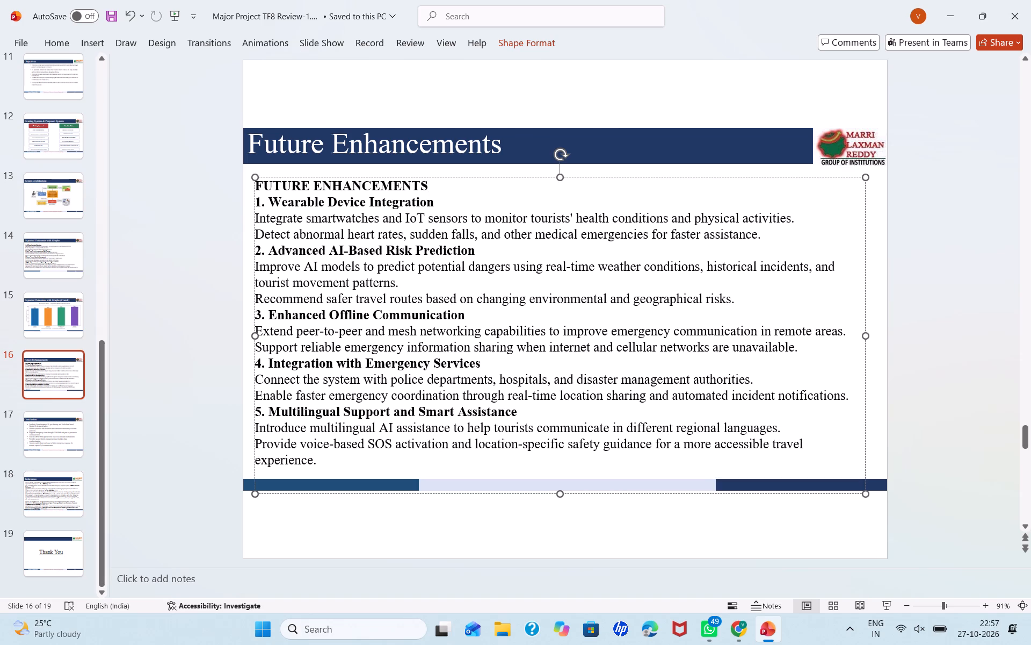
key(BackSpace)
key(BackSpace)
key(BackSpace)
key(BackSpace)
key(BackSpace)
key(BackSpace)
key(BackSpace)
key(BackSpace)
key(BackSpace)
key(BackSpace)
key(BackSpace)
key(BackSpace)
key(BackSpace)
key(BackSpace)
key(BackSpace)
key(BackSpace)
key(BackSpace)
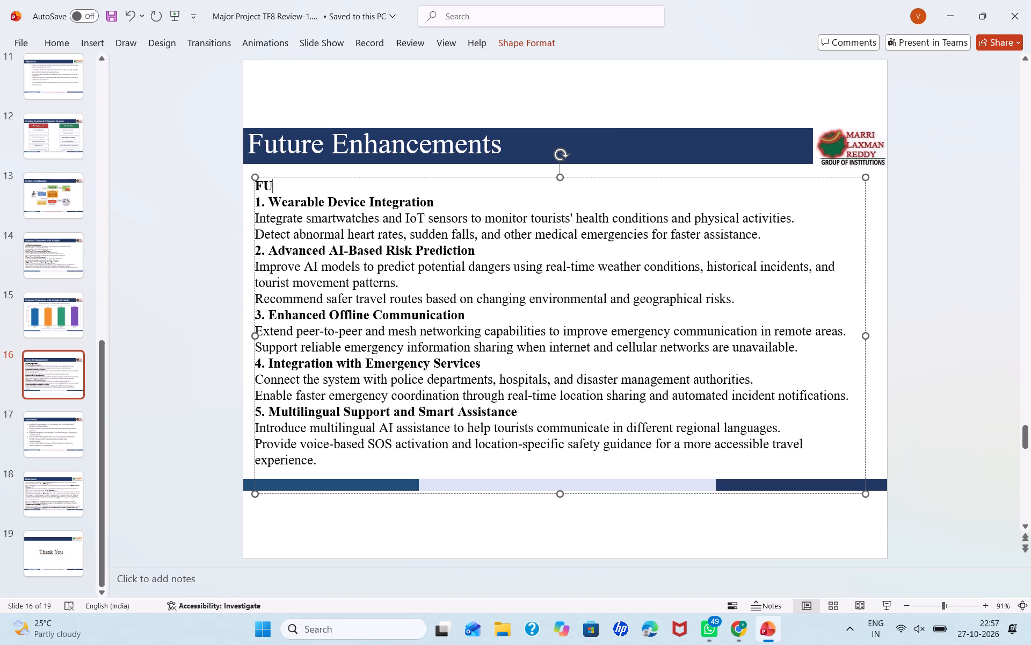
key(BackSpace)
key(BackSpace)
key(BackSpace)
click(257, 199)
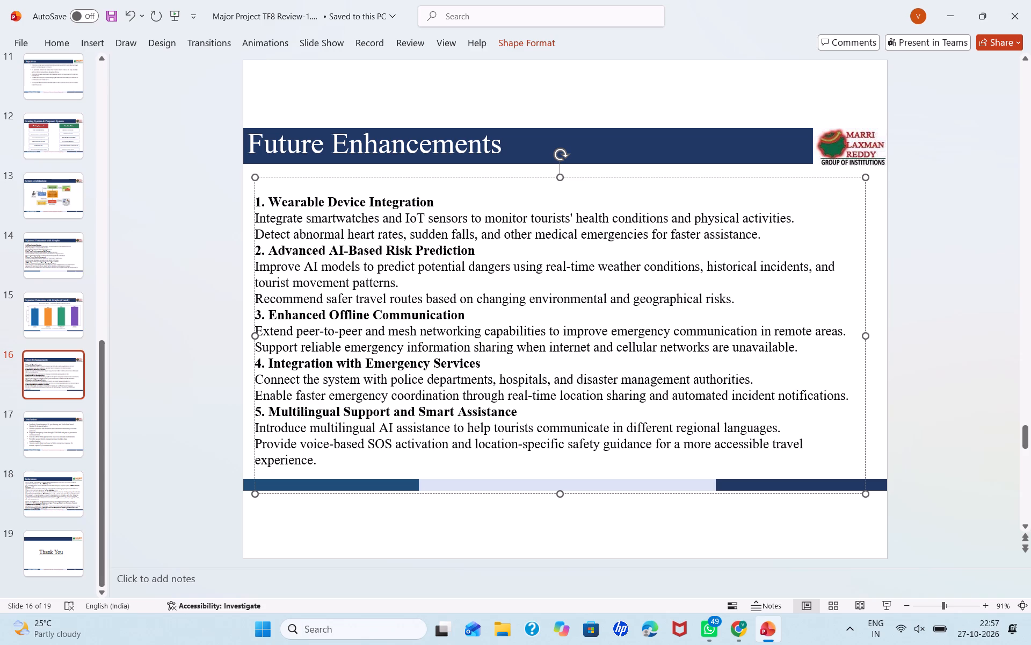
click(257, 199)
click(257, 199)
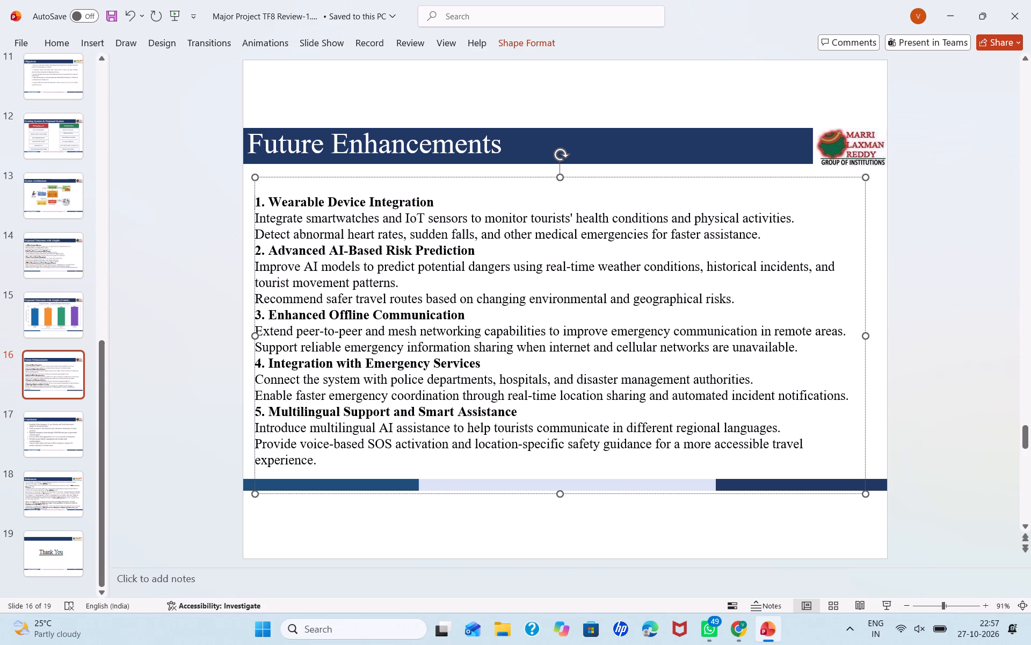
click(261, 204)
click(255, 203)
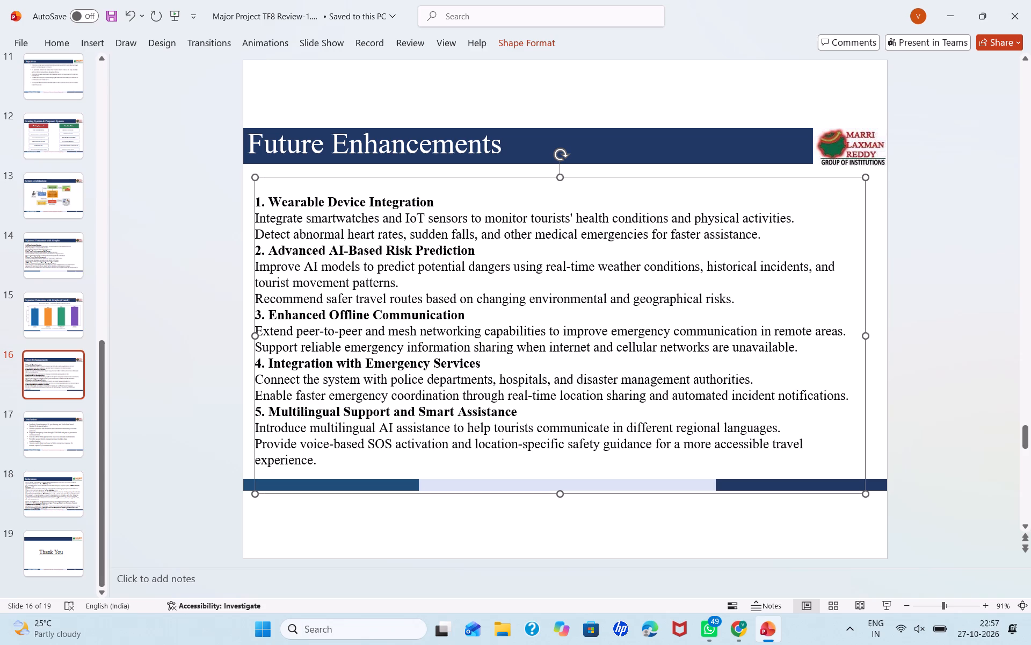
click(258, 202)
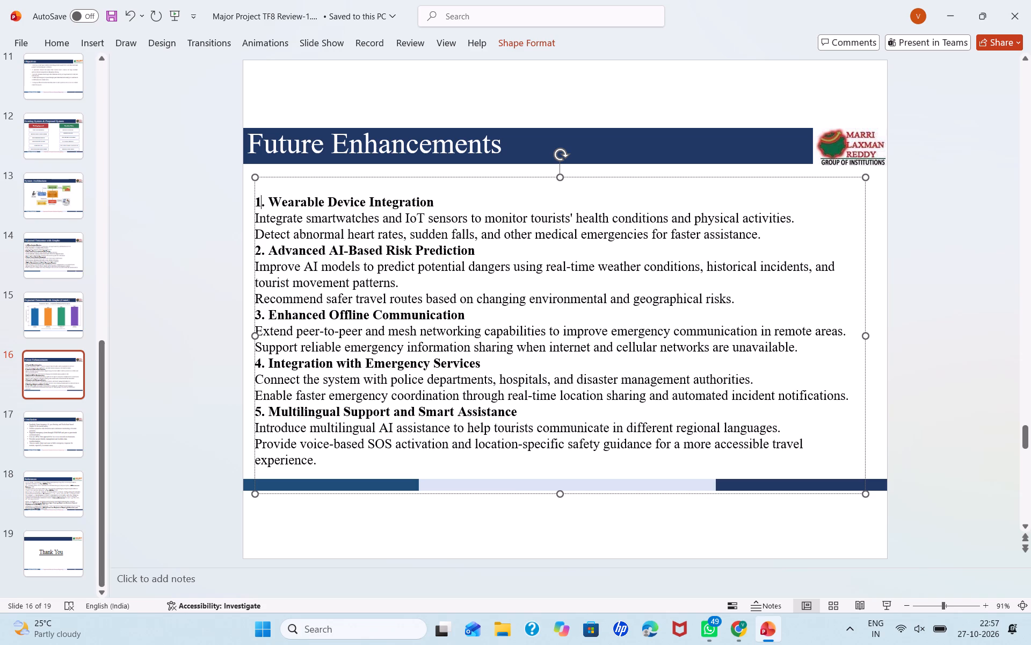
key(Left)
key(BackSpace)
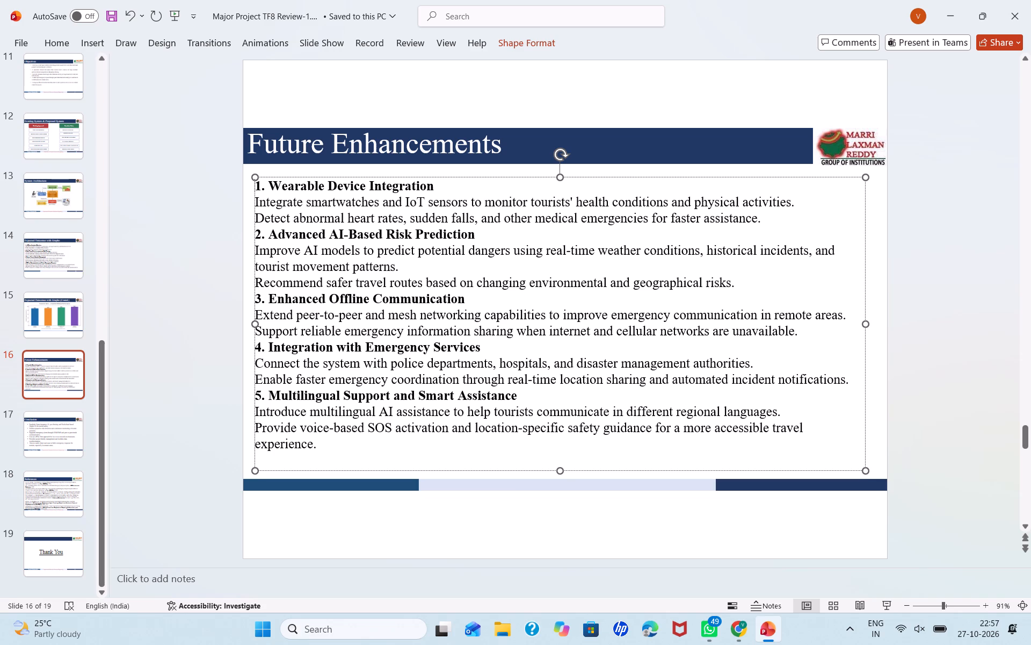
click(580, 330)
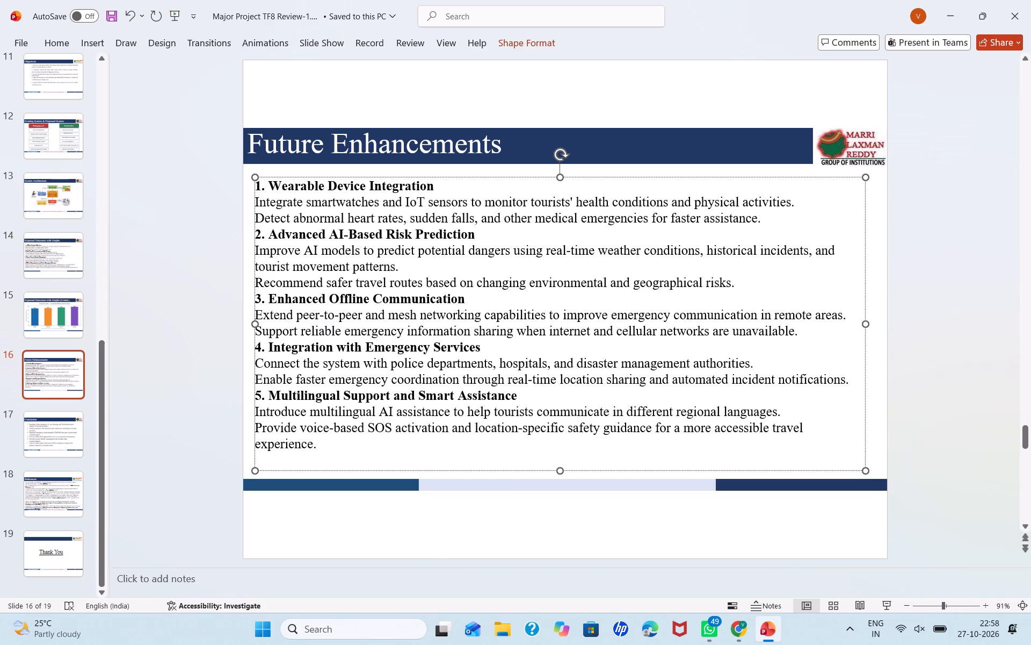
click(561, 178)
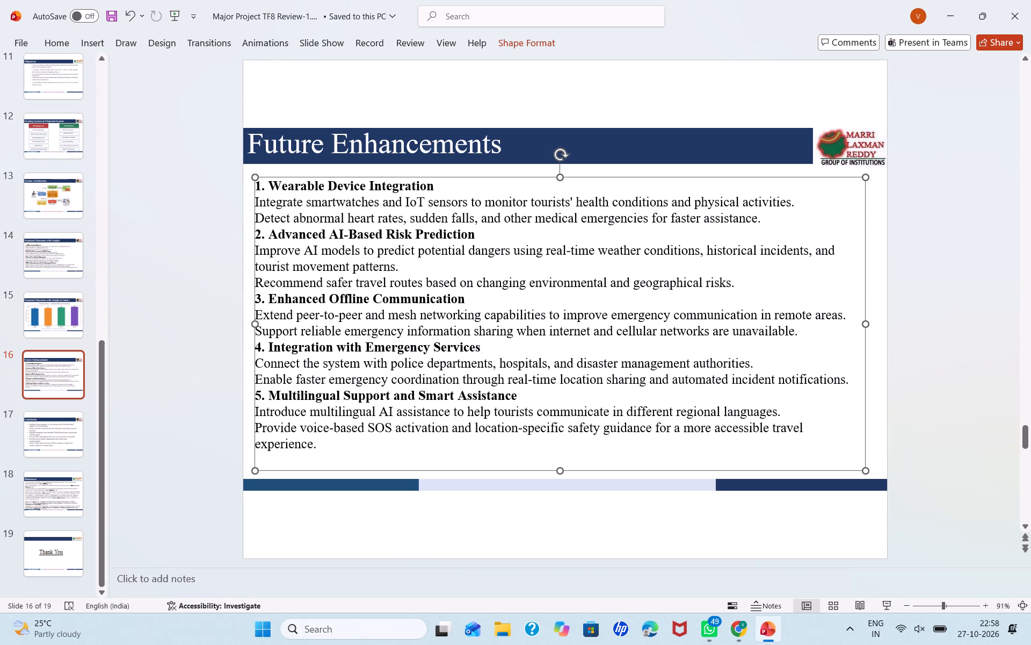
click(909, 254)
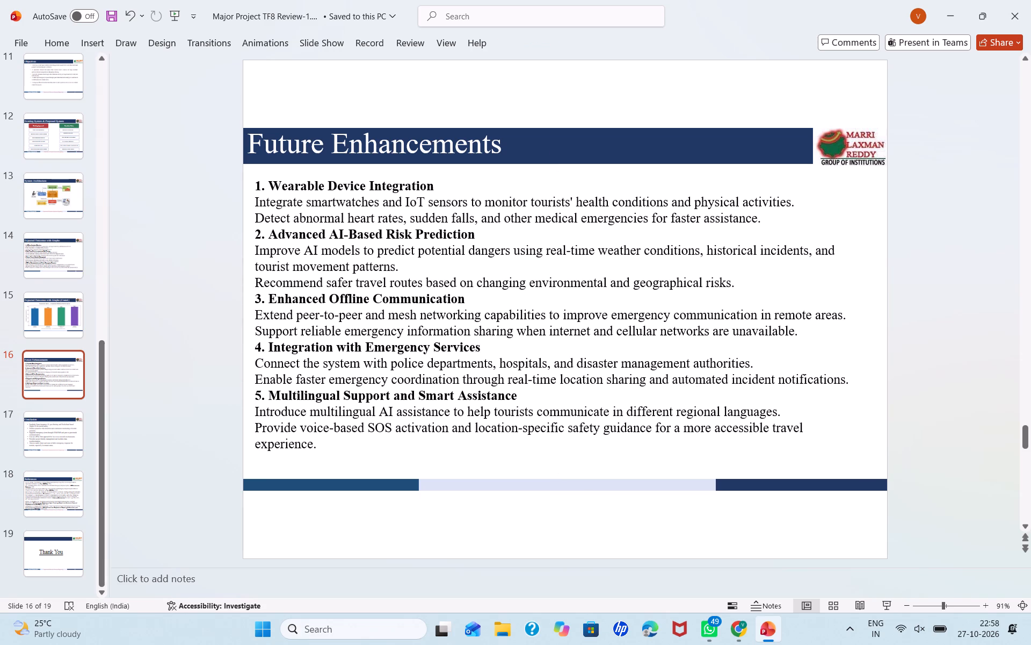
Look through the deck's slides from the title slide to Future Enhancements, comparing their layout and footers.
scroll(757, 324, down, 3)
scroll(757, 324, up, 6)
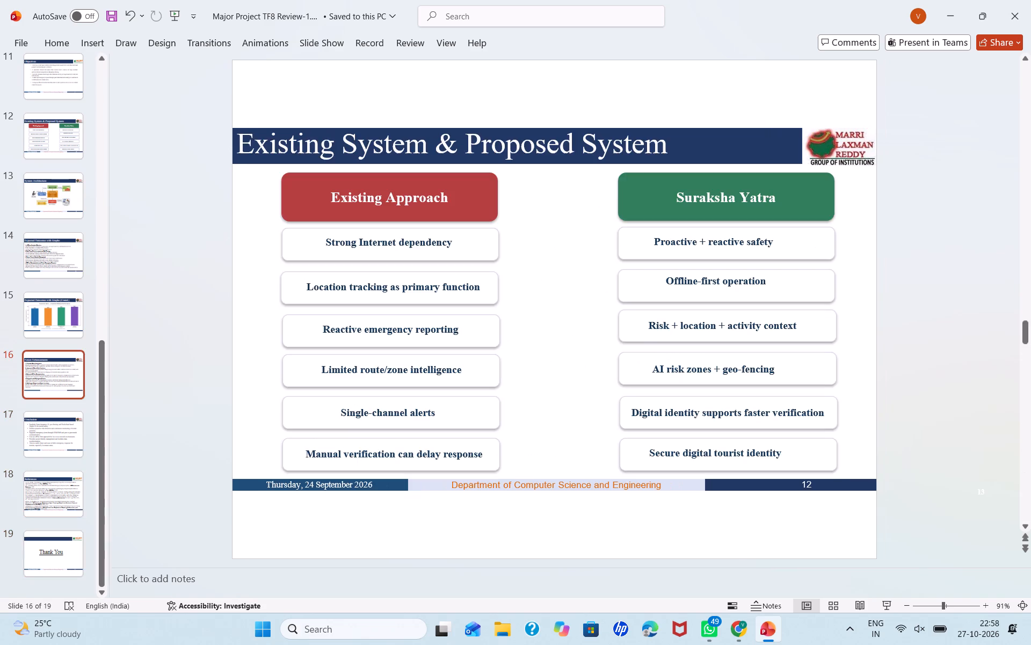
scroll(757, 324, up, 13)
scroll(757, 324, down, 2)
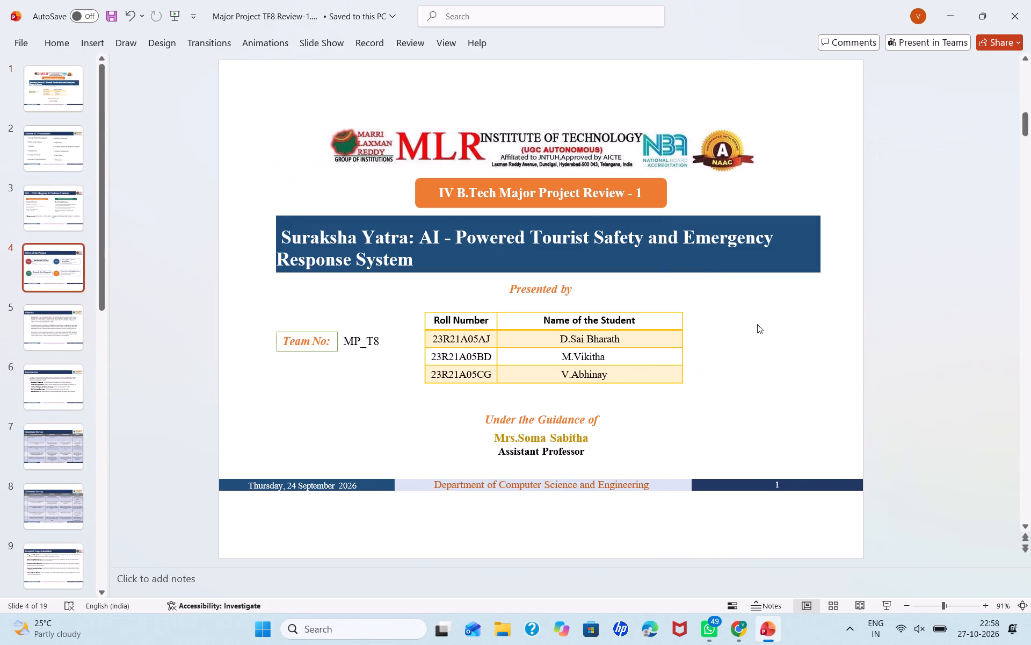
scroll(757, 324, down, 4)
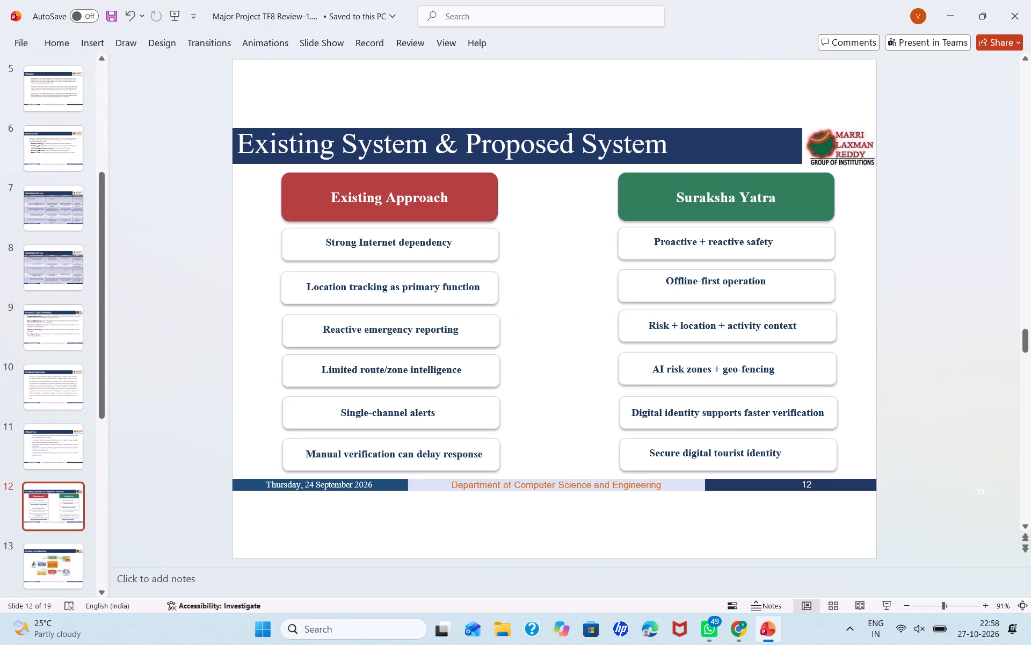
scroll(757, 324, down, 3)
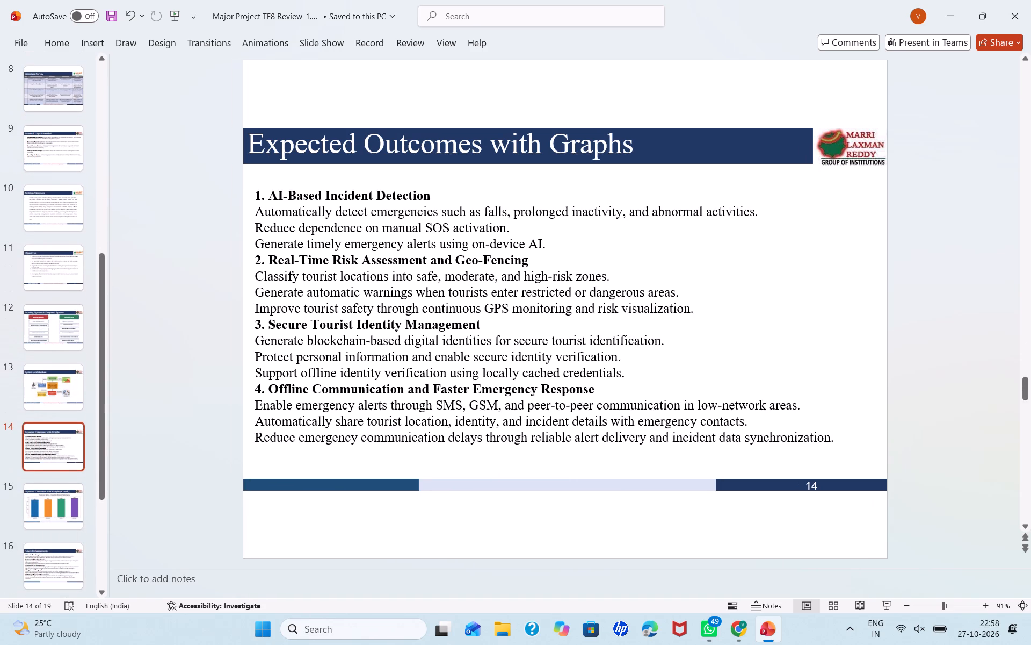
scroll(757, 324, down, 1)
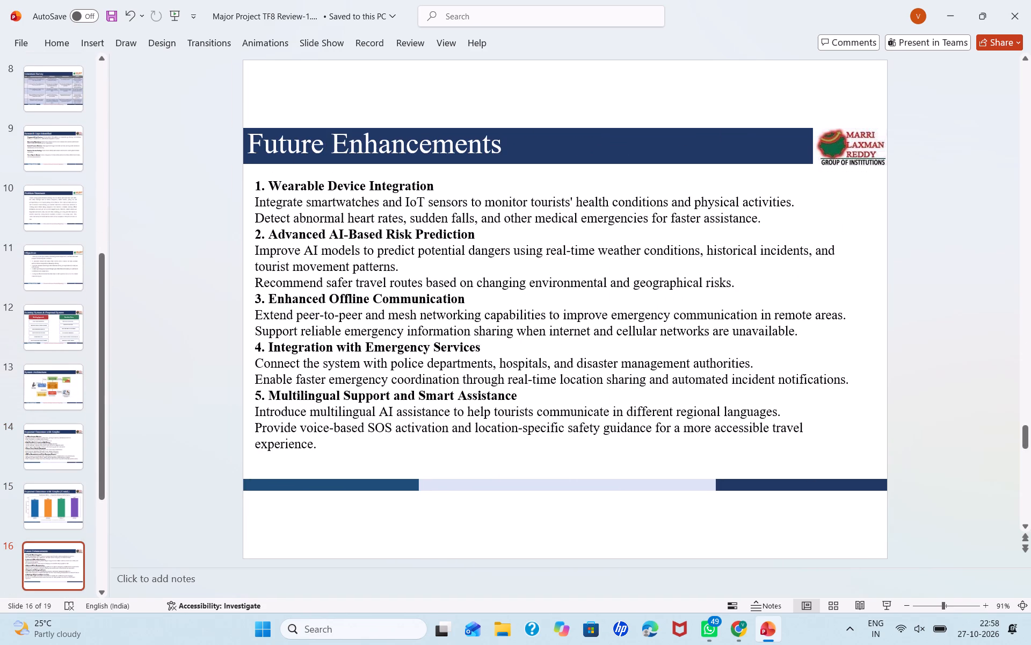
Add a text box with the page number 15 at the dark blue footer segment of the graph slide.
click(72, 503)
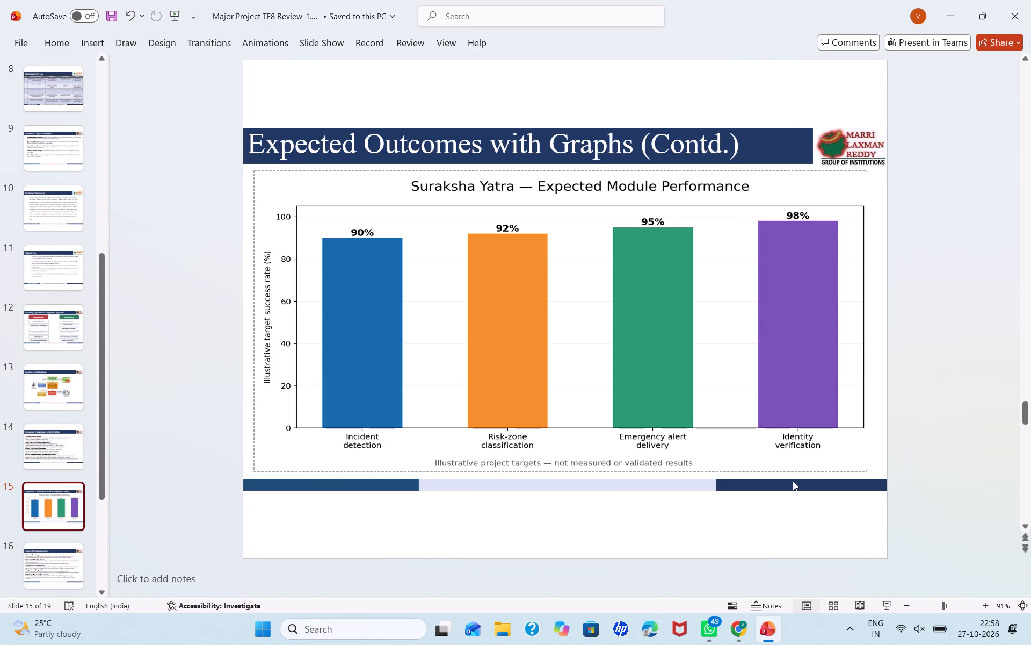
click(89, 44)
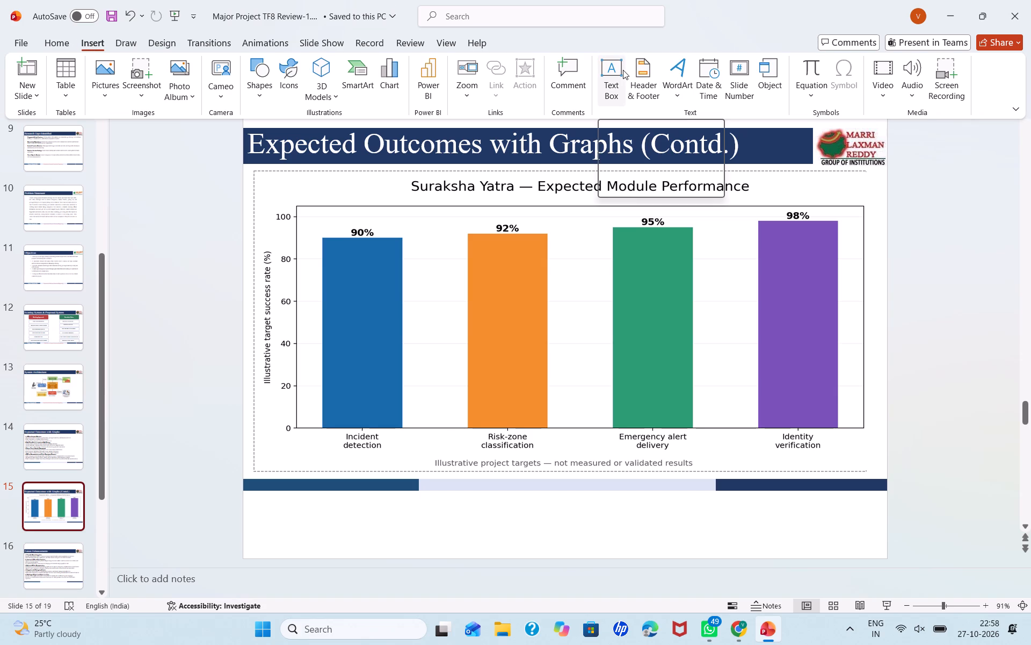
click(623, 70)
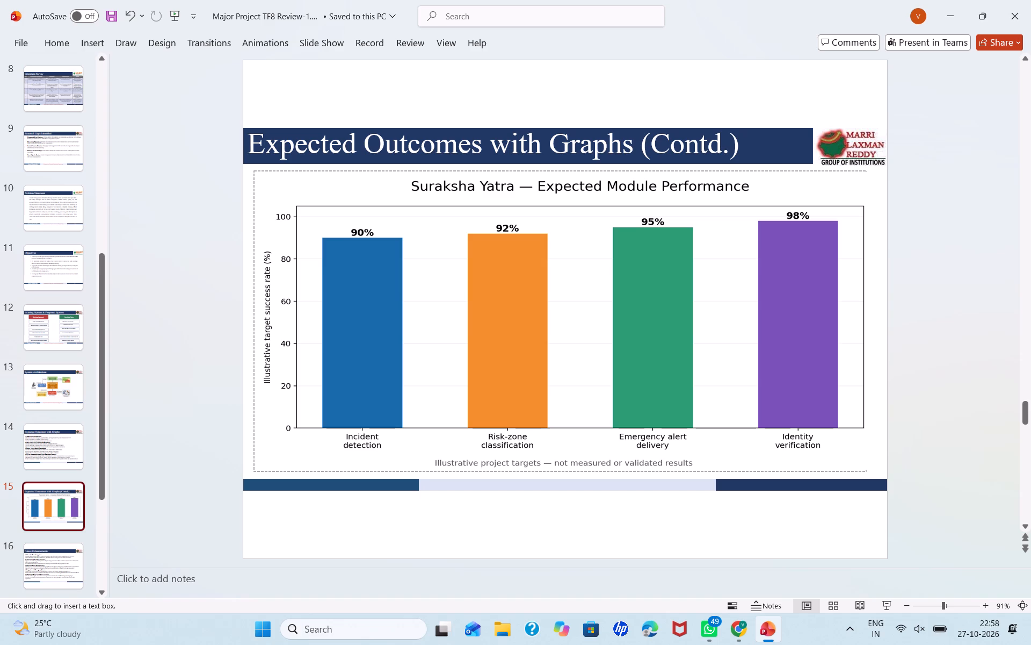
click(802, 491)
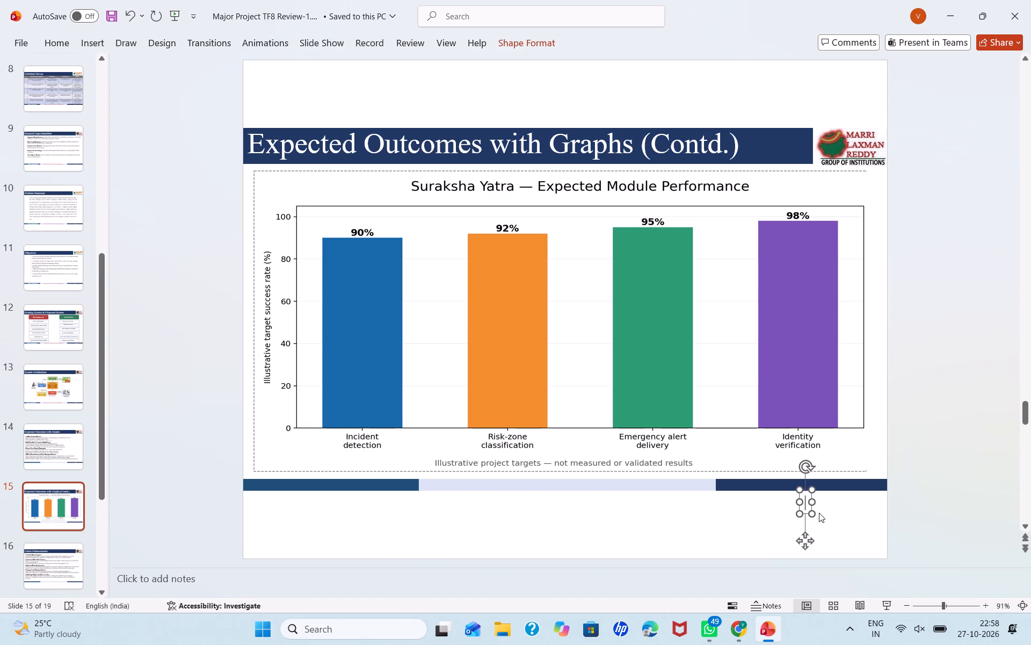
text(15)
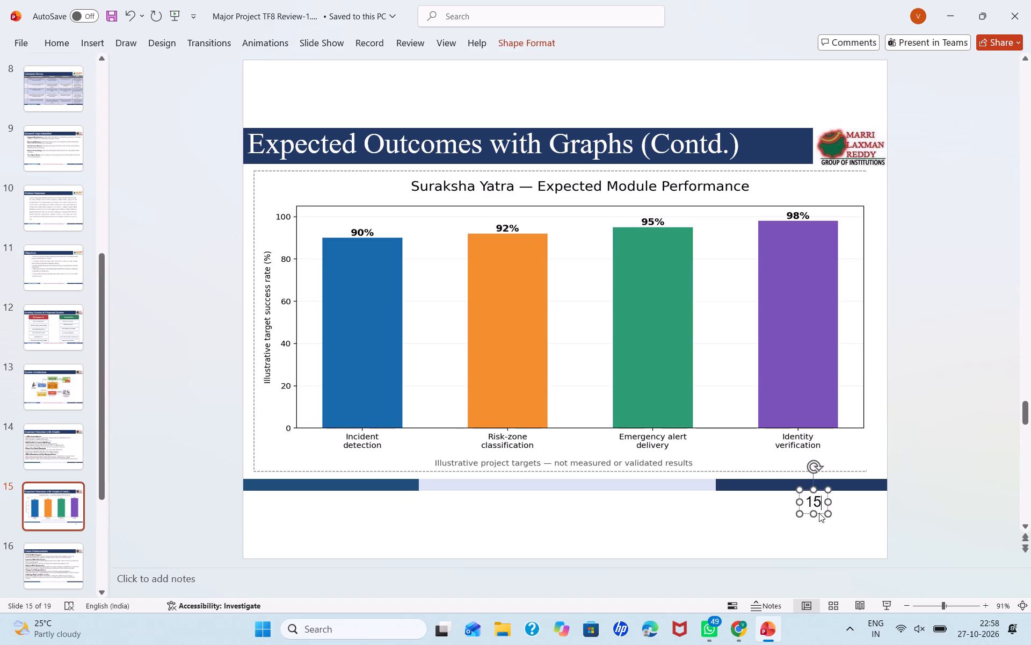
Change the font colour of the page number 15 to white.
drag(817, 502, 810, 501)
drag(810, 501, 809, 500)
drag(809, 500, 824, 499)
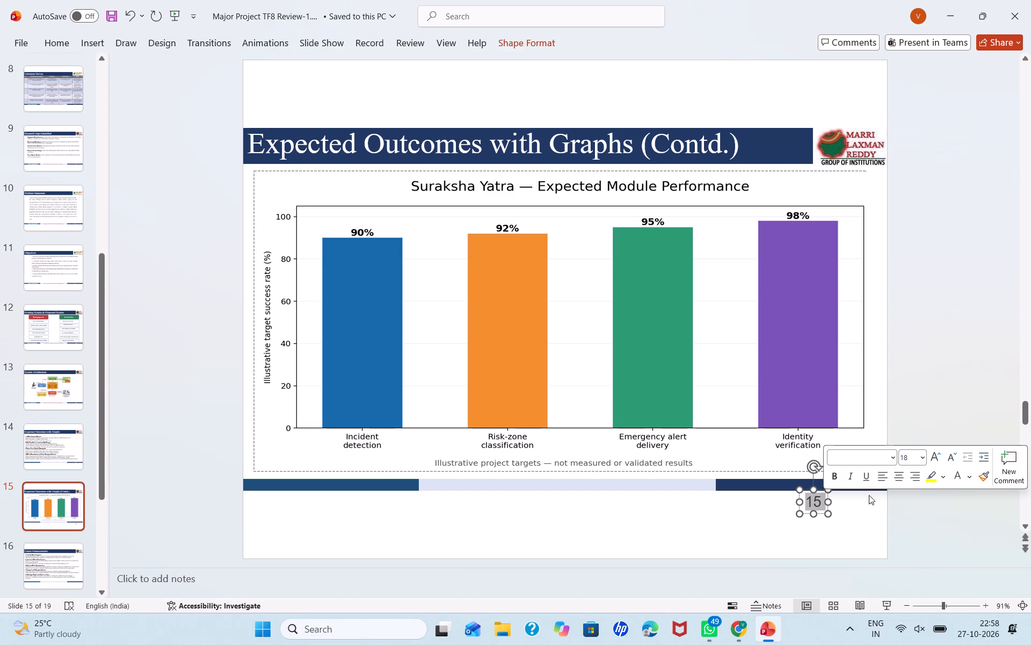
click(968, 476)
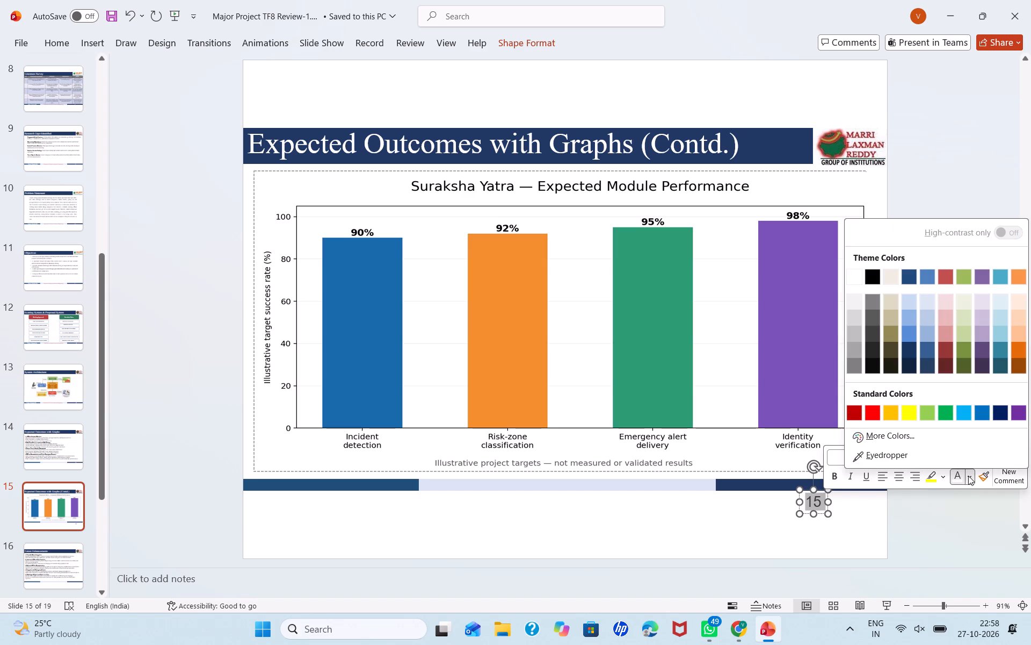
click(851, 276)
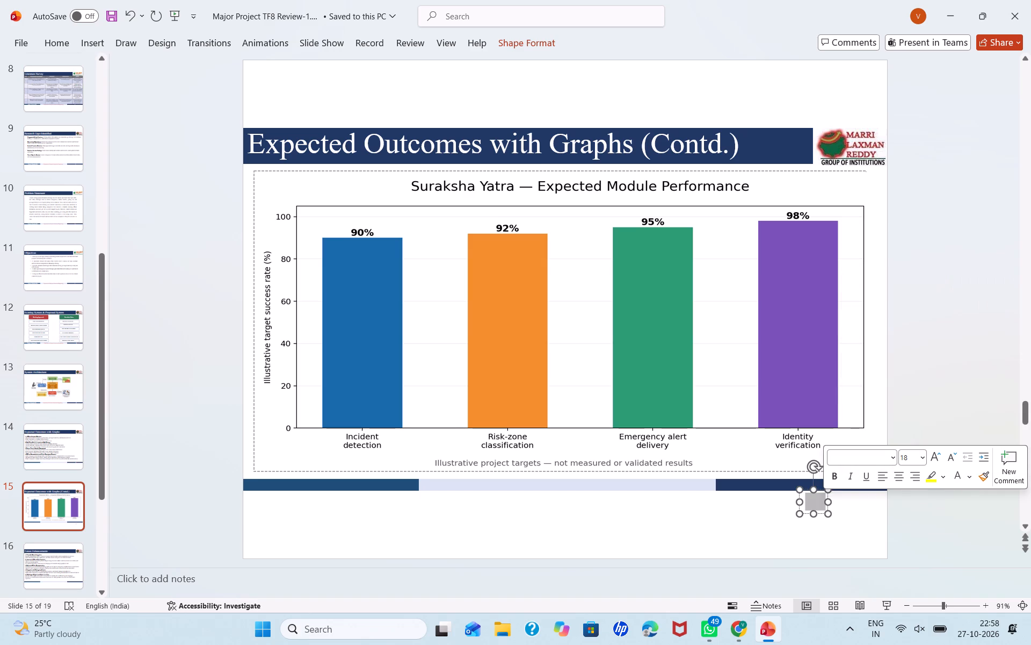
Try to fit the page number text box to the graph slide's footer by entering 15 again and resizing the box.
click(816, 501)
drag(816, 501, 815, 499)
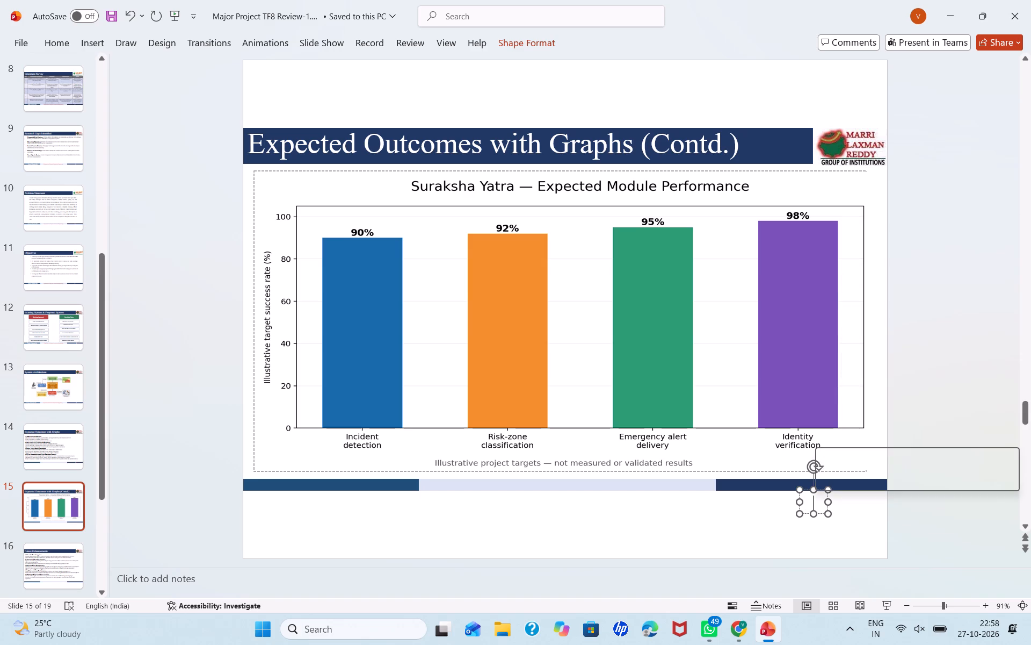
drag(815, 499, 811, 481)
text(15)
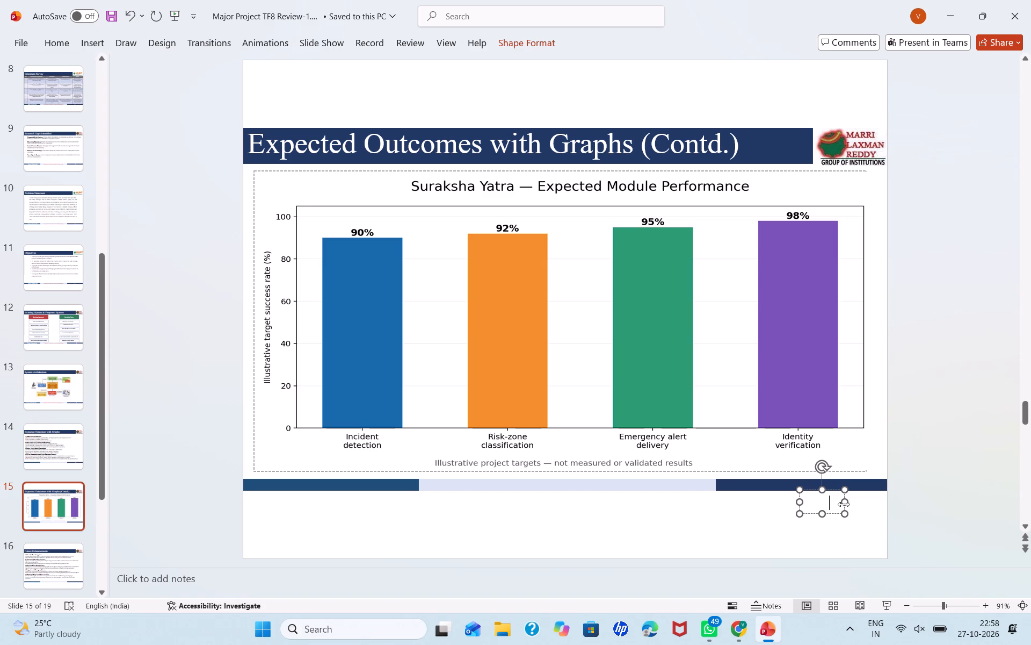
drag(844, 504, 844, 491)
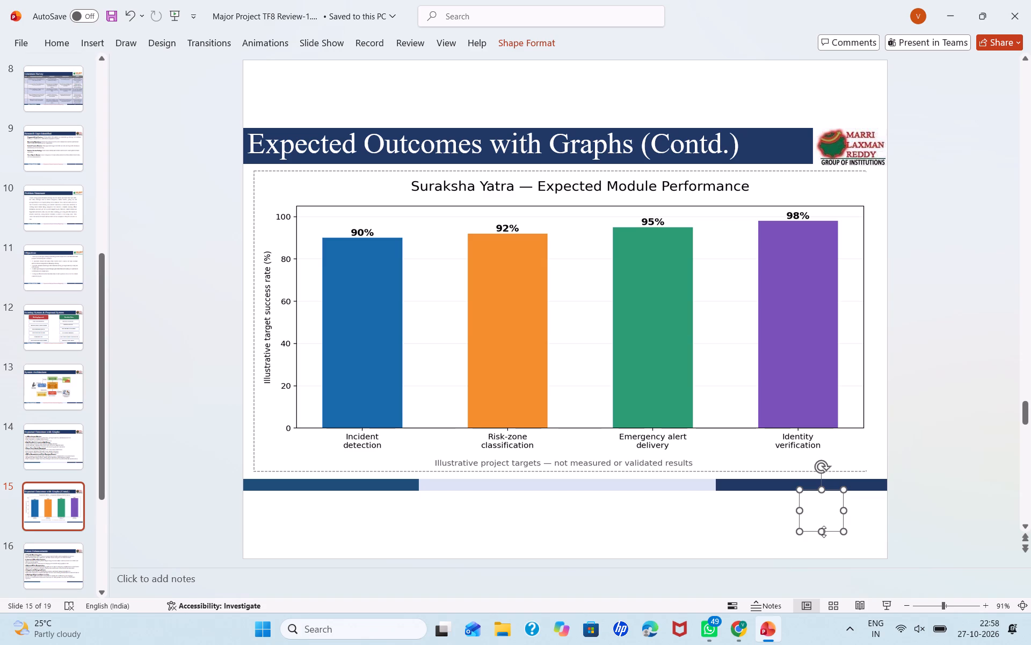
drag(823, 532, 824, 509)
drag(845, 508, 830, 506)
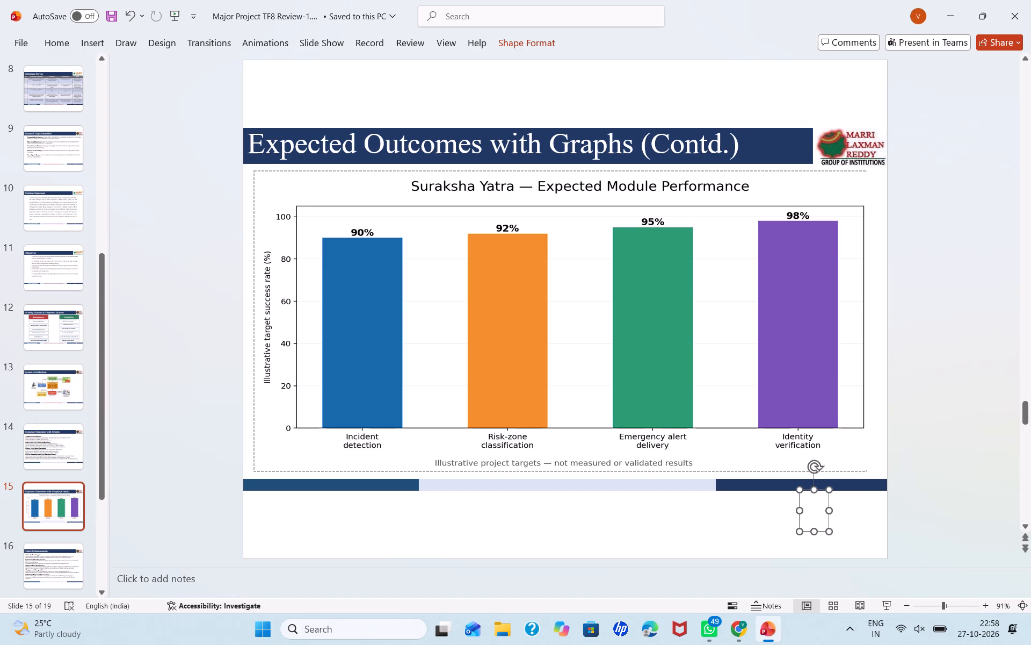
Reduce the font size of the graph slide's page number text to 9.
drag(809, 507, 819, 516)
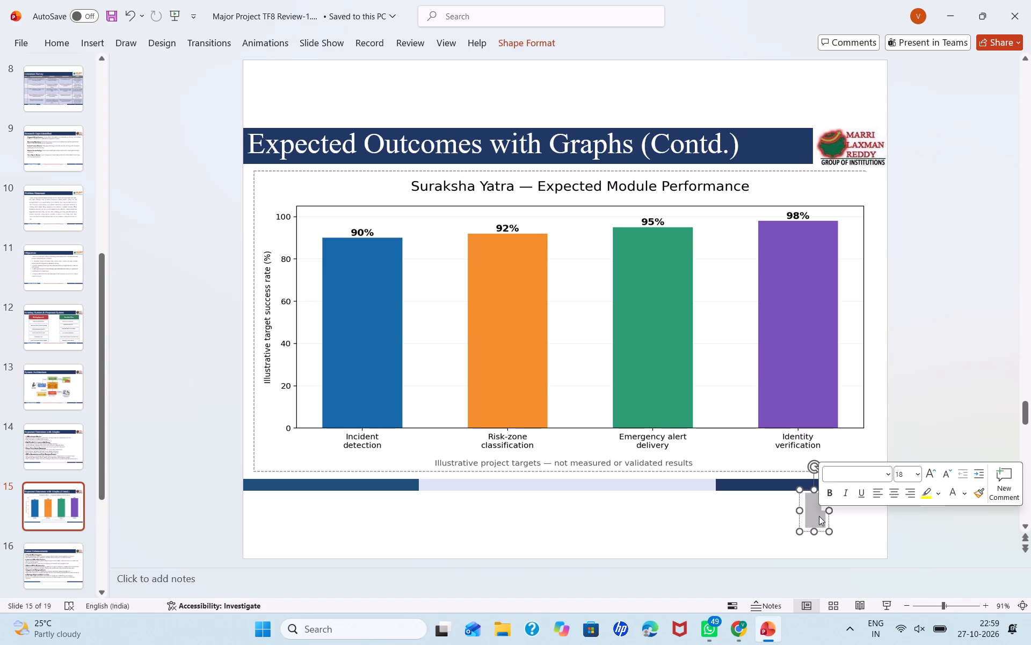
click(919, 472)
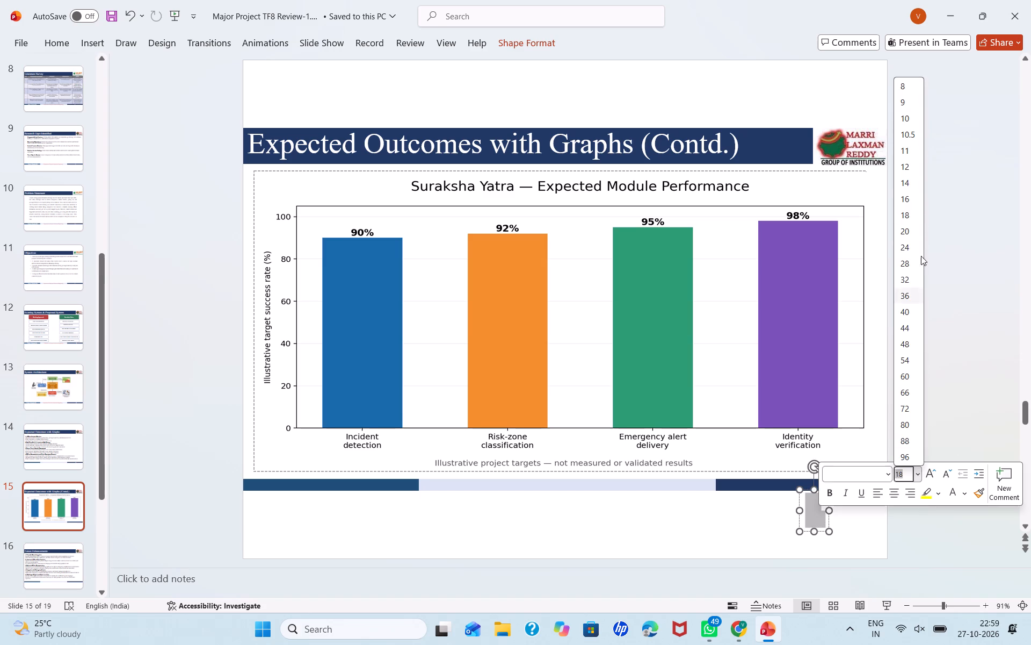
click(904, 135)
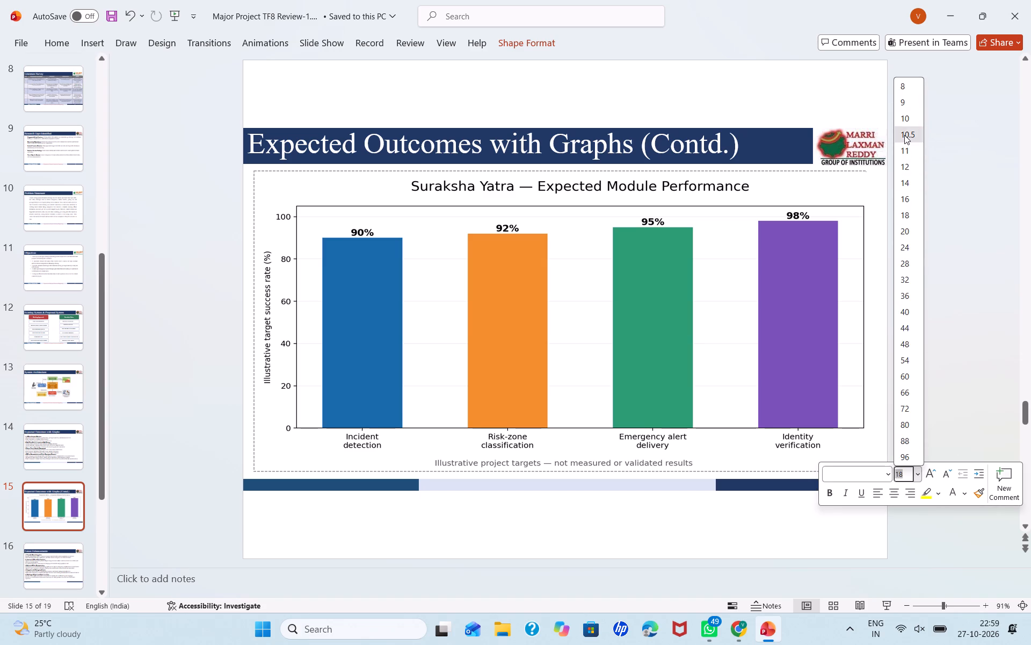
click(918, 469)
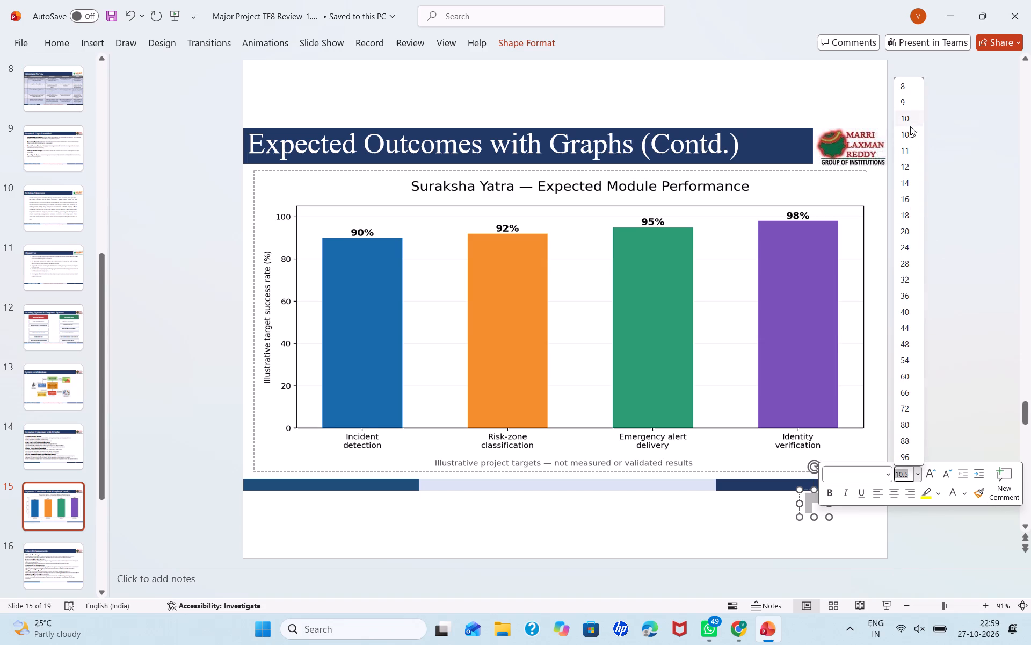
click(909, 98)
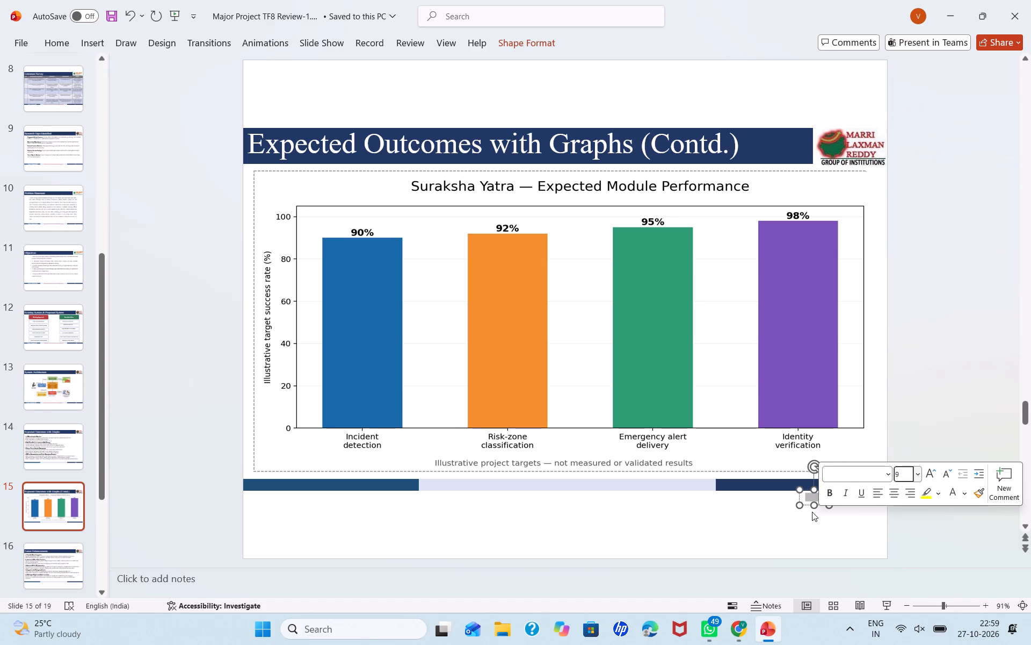
Move the page number text box up onto the dark blue footer segment of the graph slide.
click(812, 512)
click(817, 494)
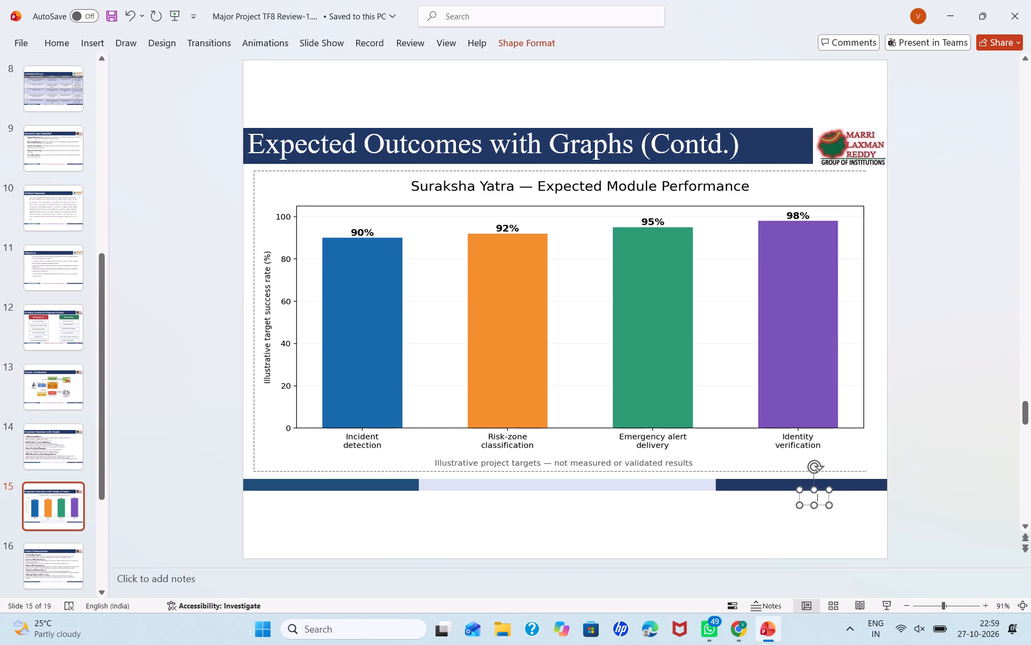
drag(822, 499, 819, 487)
drag(819, 487, 819, 486)
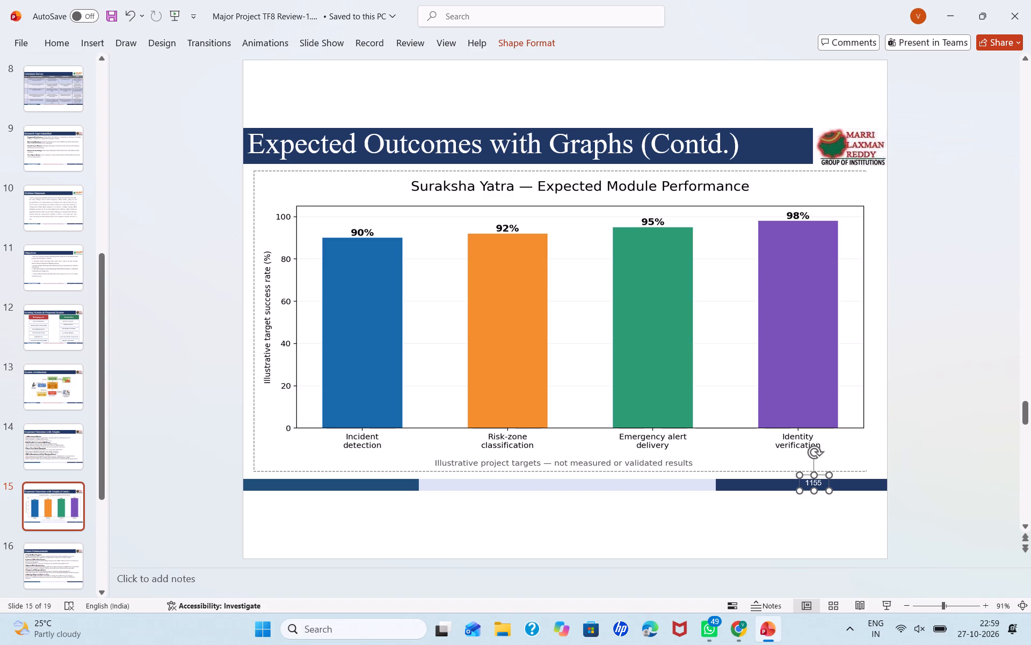
Delete the extra digits in the graph slide's page number so it reads 15.
click(823, 482)
click(818, 482)
key(BackSpace)
key(BackSpace)
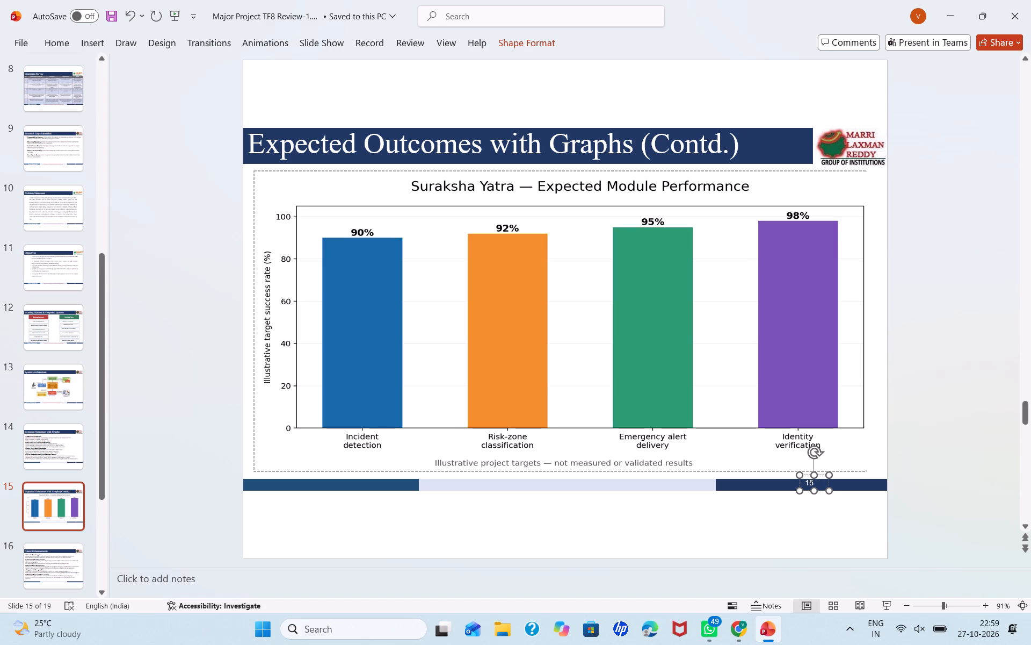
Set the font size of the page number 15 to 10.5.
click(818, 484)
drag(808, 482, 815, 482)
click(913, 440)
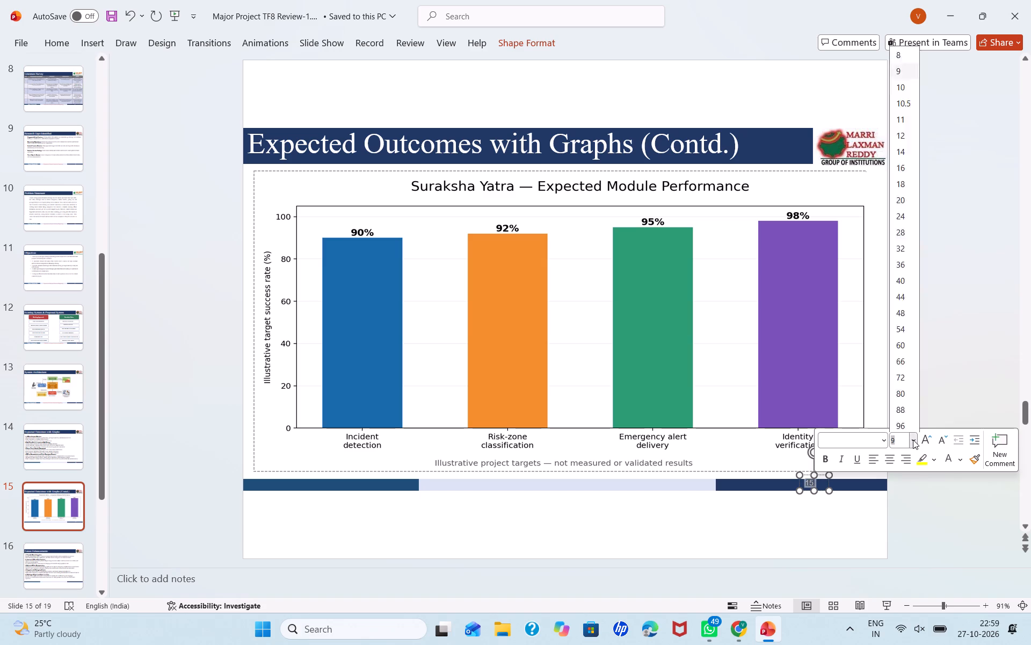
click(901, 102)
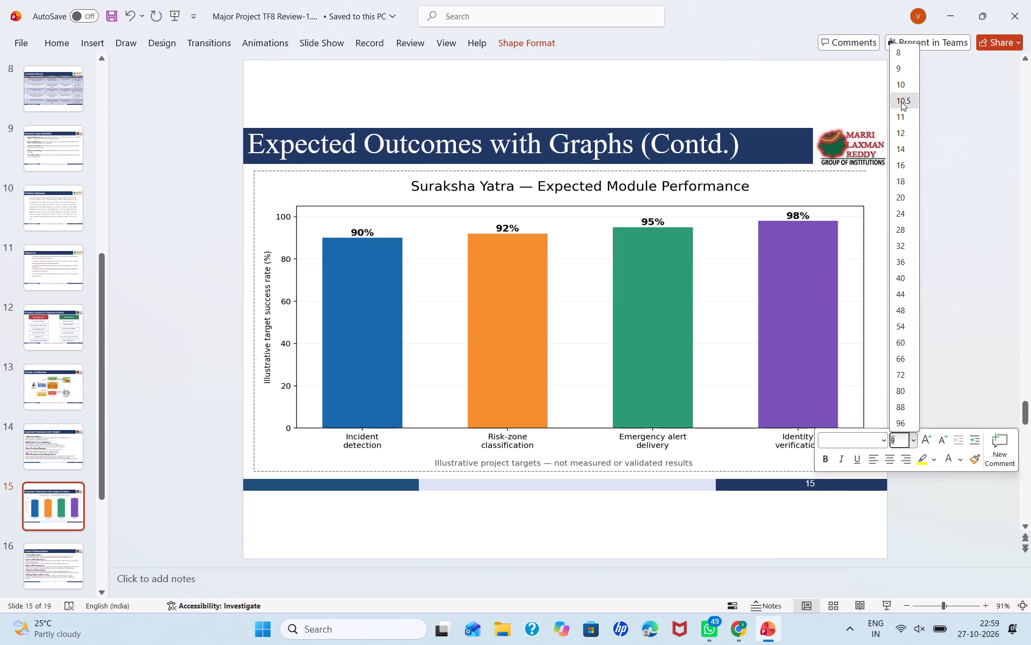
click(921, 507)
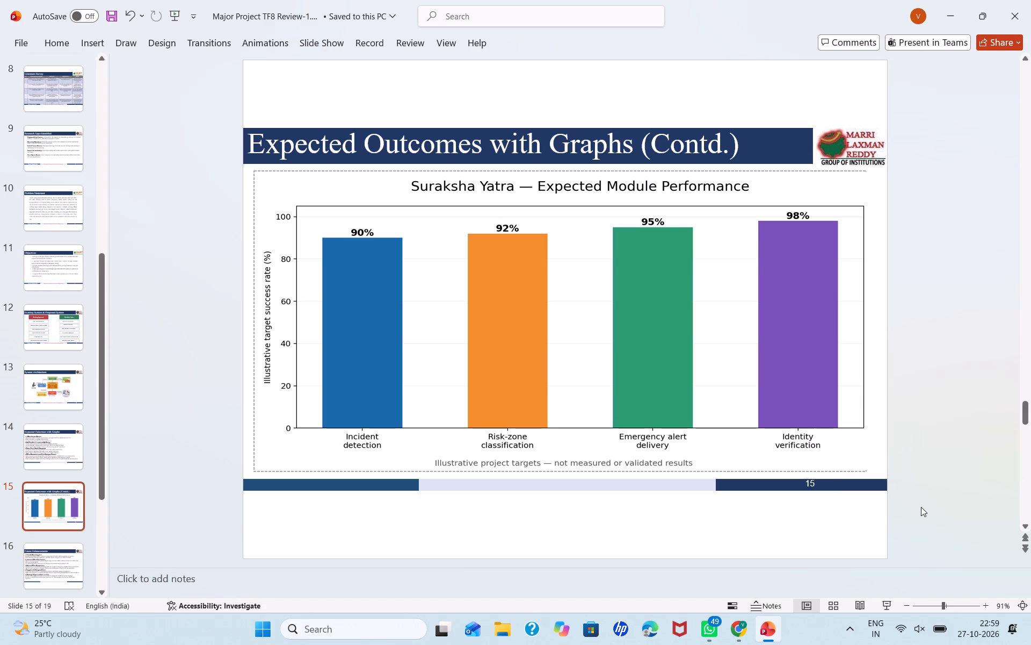
Shift the page number 15 slightly left within the dark blue footer segment, keeping it vertically centred on the band.
click(814, 483)
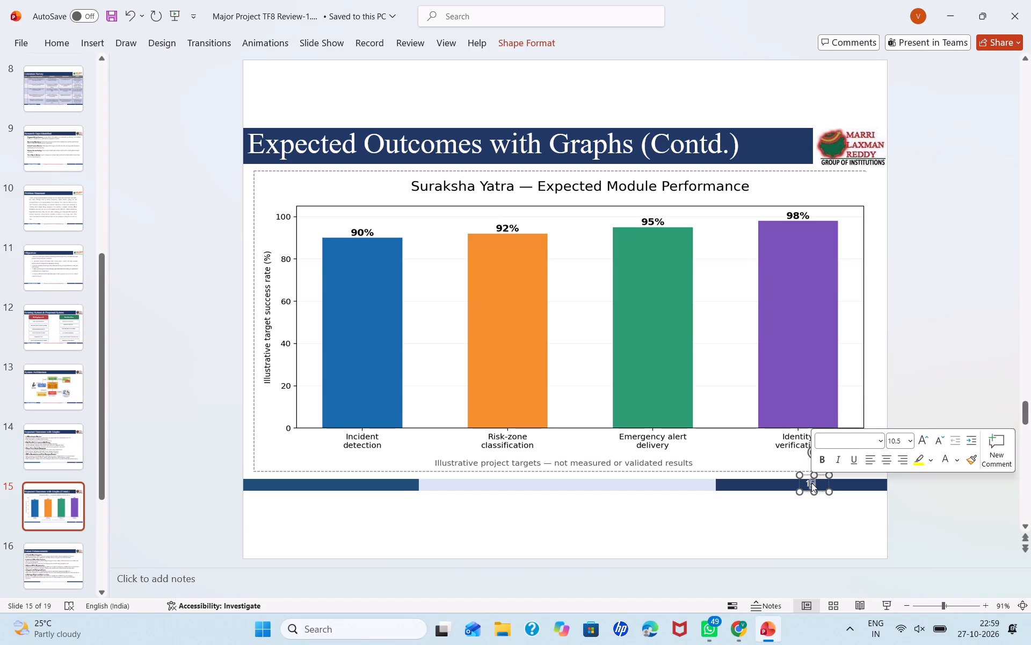
click(811, 483)
drag(818, 484, 817, 484)
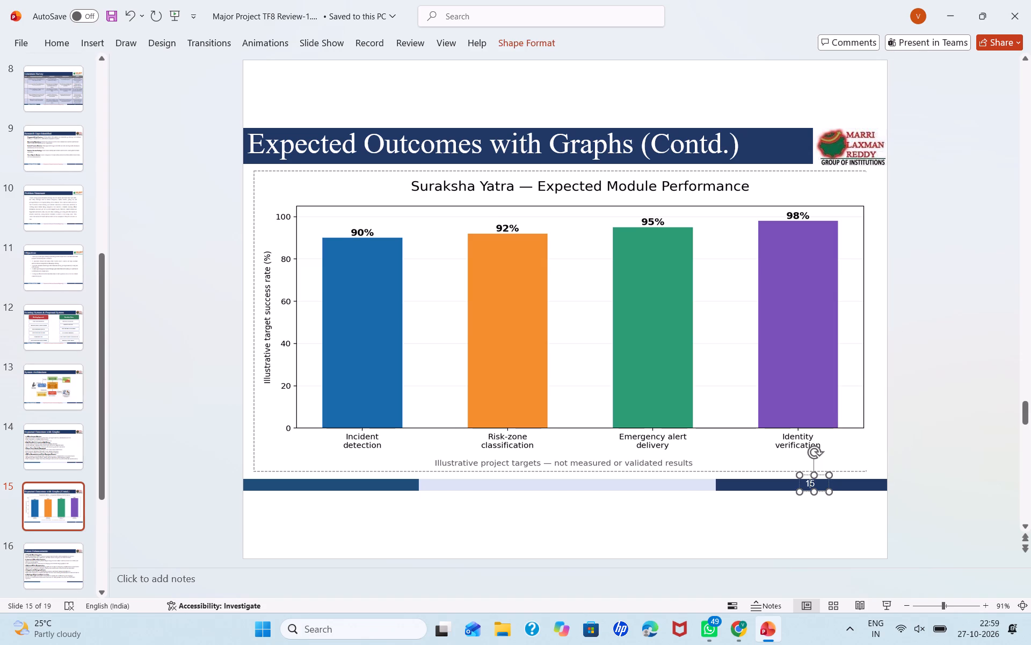
drag(817, 484, 807, 485)
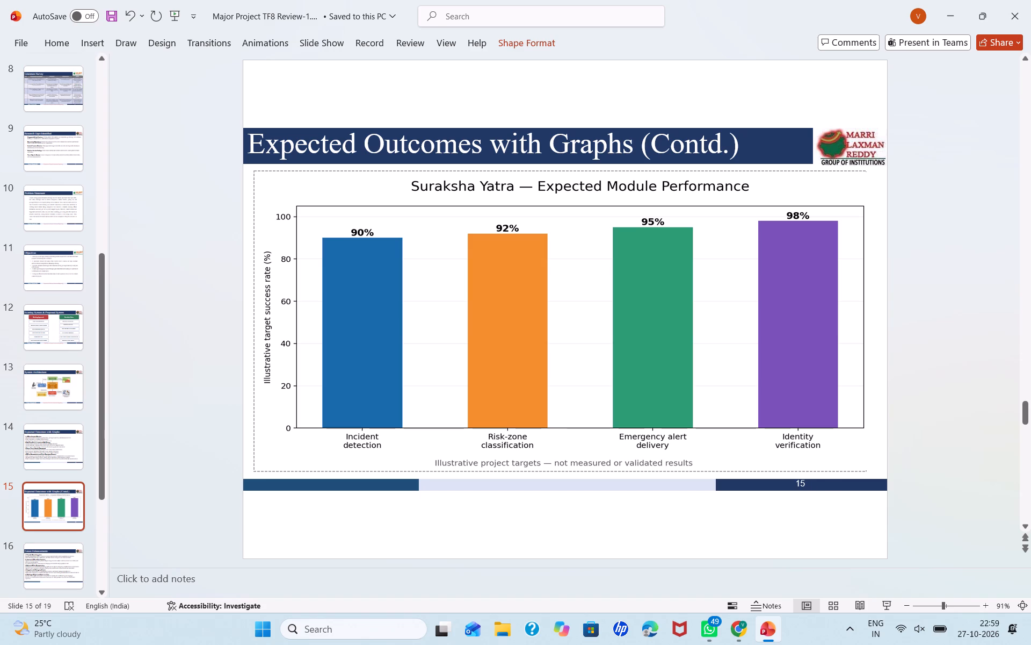
drag(807, 485, 812, 485)
drag(812, 485, 812, 486)
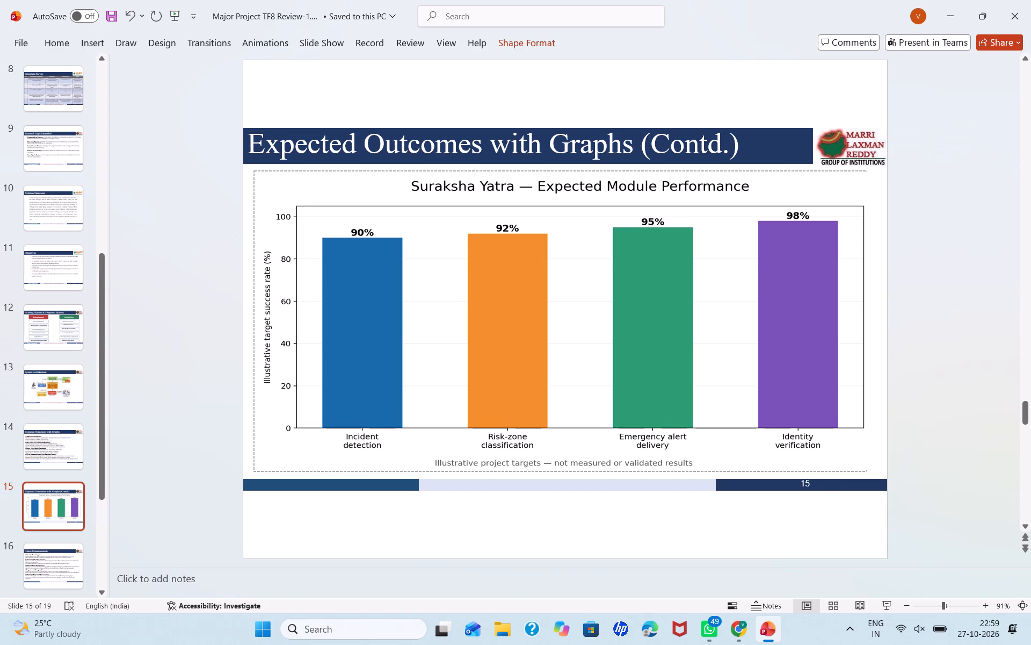
drag(812, 486, 812, 487)
click(816, 488)
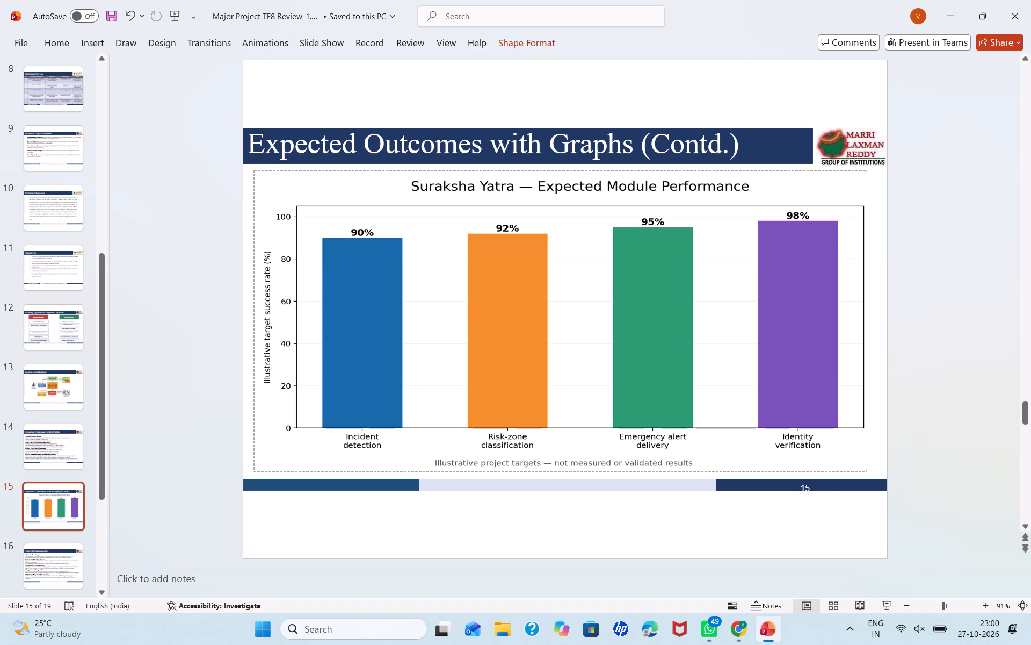
click(817, 488)
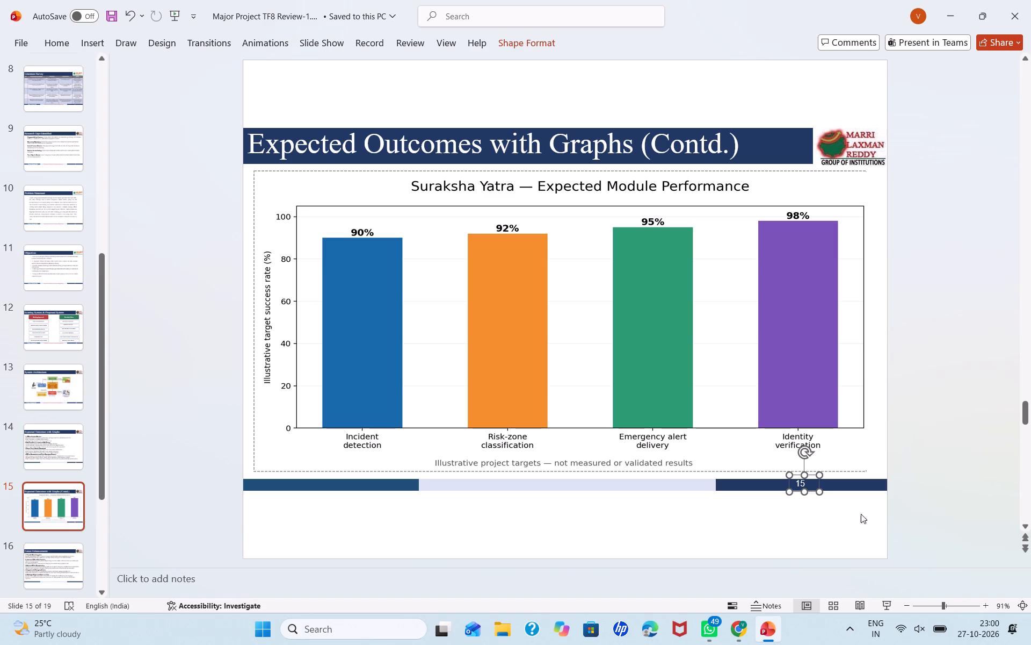
click(921, 508)
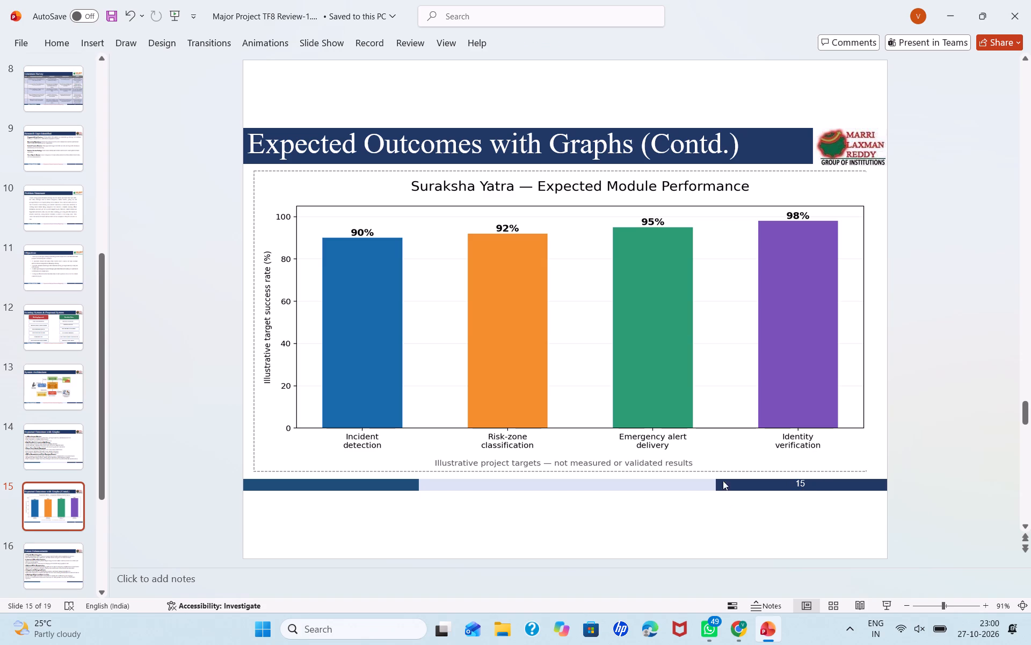
Compare the page number with the one on slide 14, and set the font size of 15 to 12.
click(39, 447)
click(64, 521)
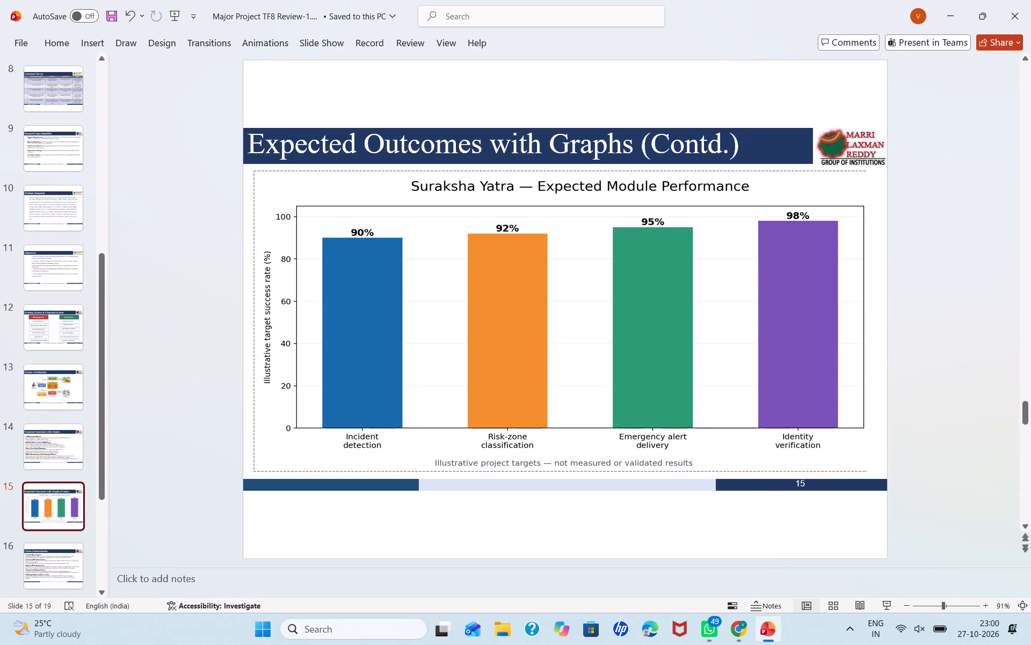
drag(796, 485, 806, 485)
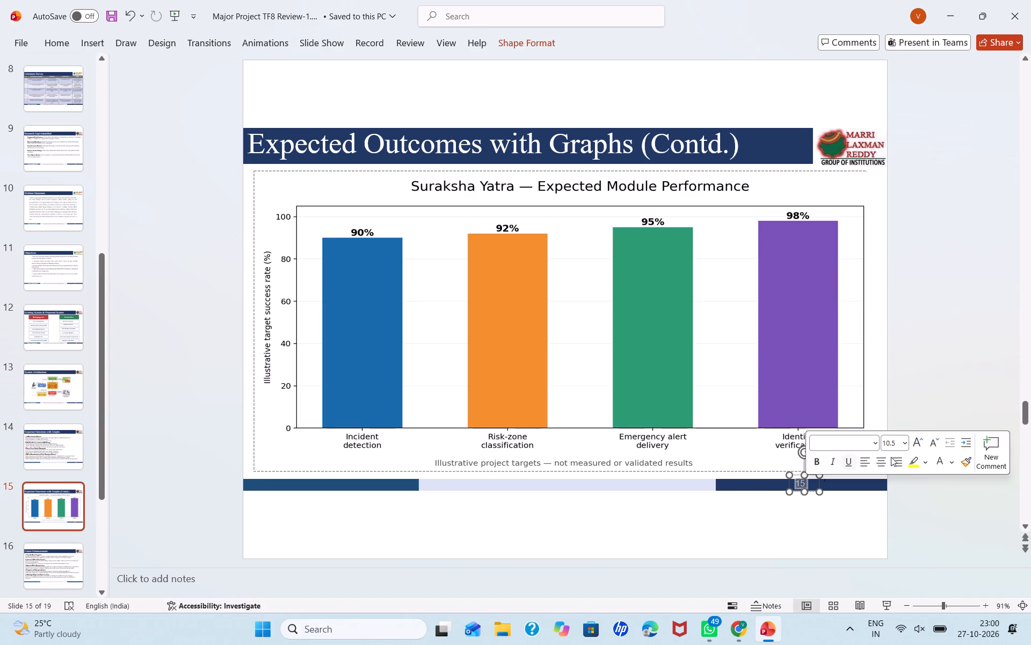
click(905, 443)
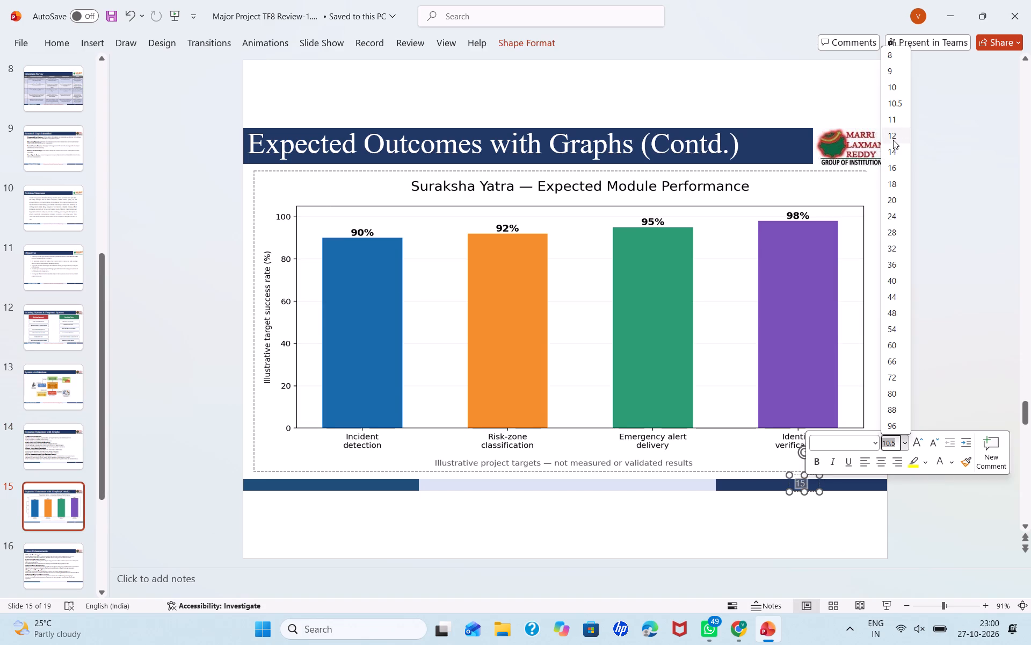
click(893, 140)
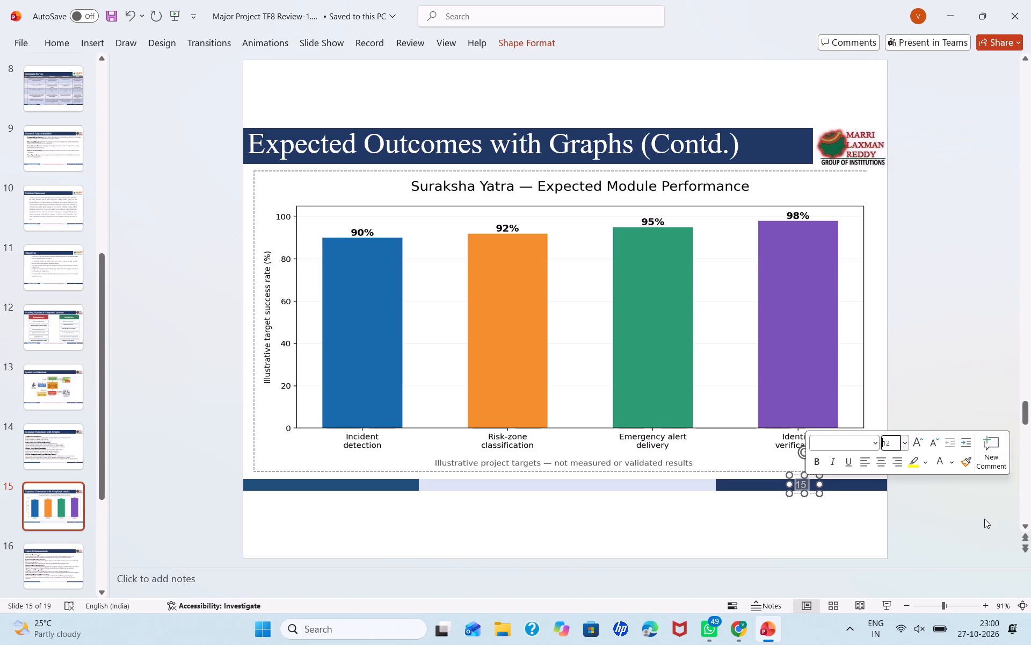
click(984, 519)
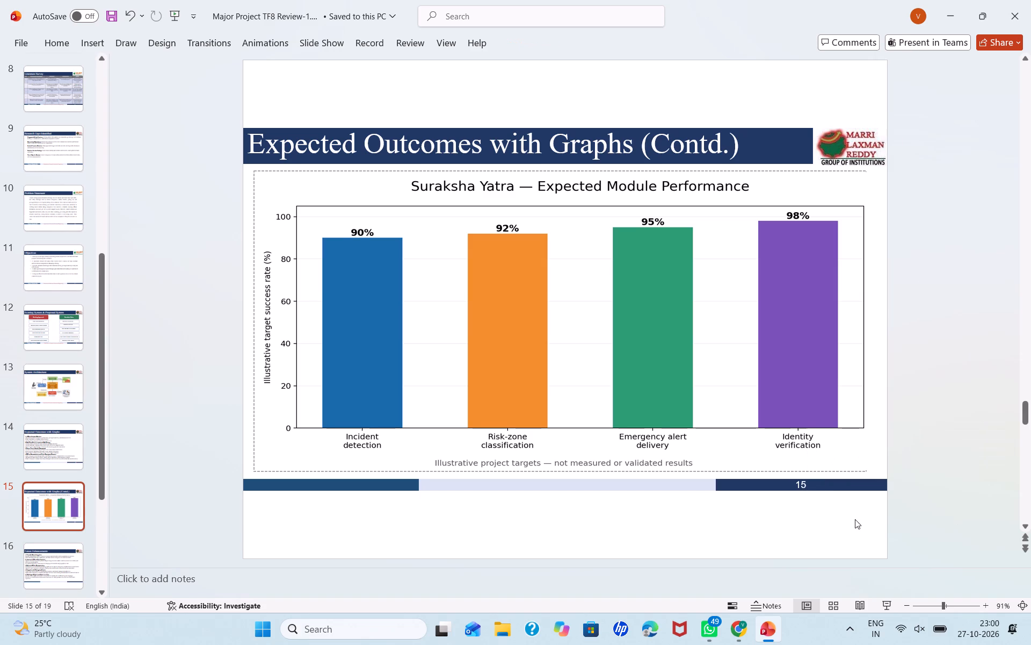
On slide 14, shift the page number 14 slightly left within the dark blue footer segment, keeping it vertically centred on the band.
click(51, 445)
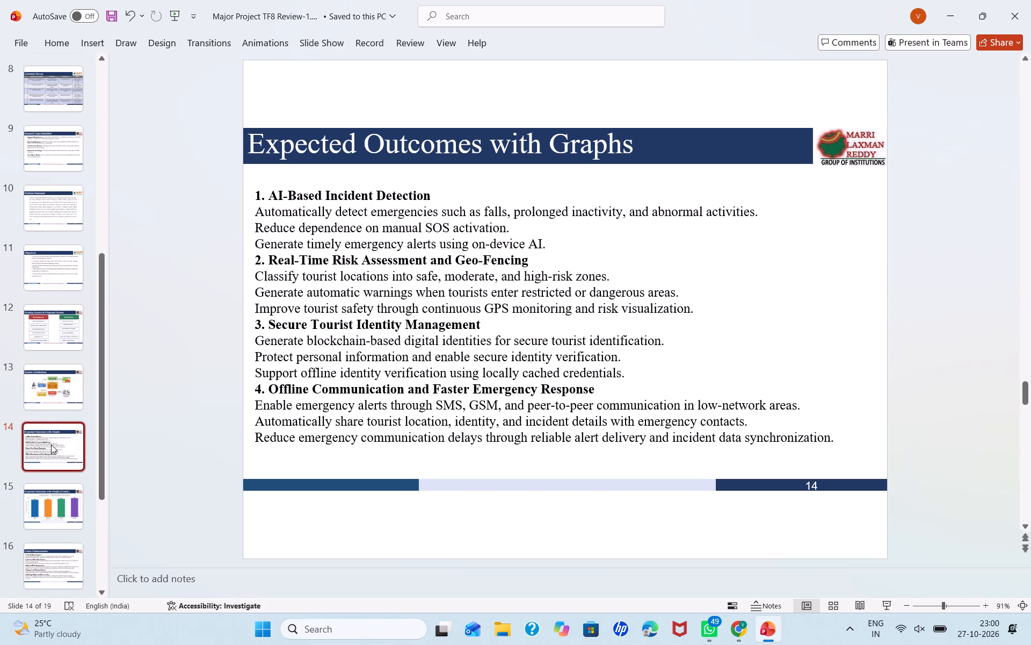
click(811, 485)
drag(823, 488, 817, 487)
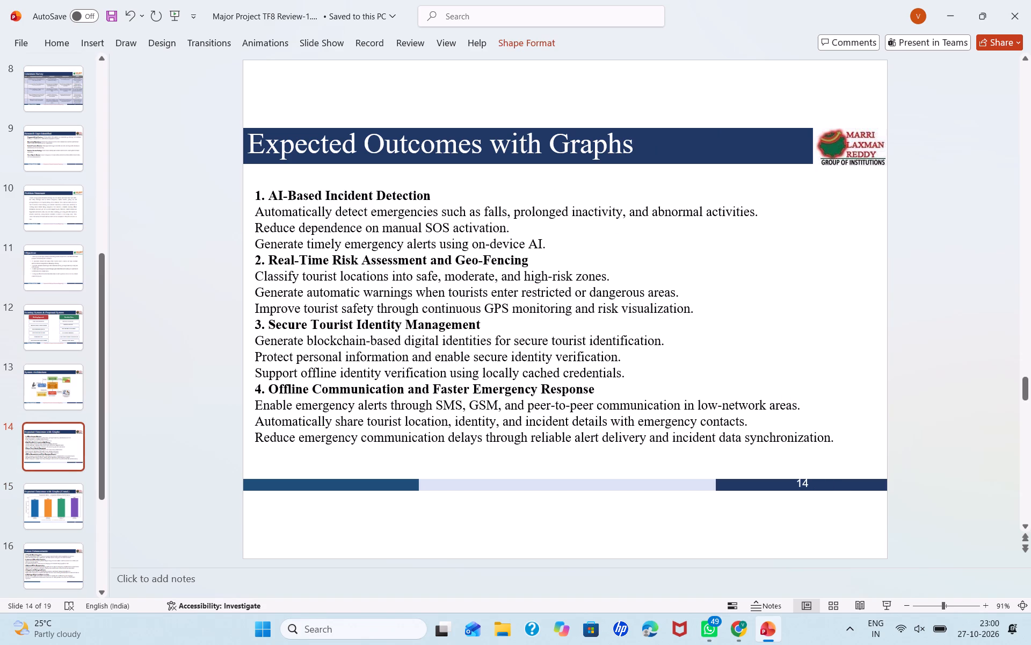
drag(817, 487, 817, 488)
drag(817, 488, 818, 488)
drag(818, 488, 818, 490)
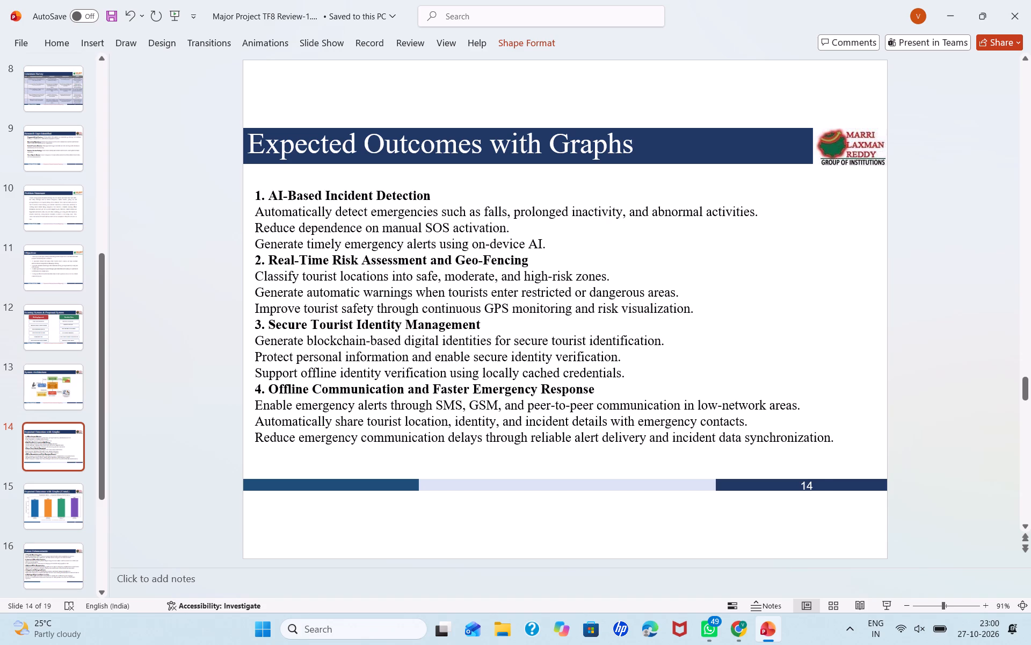
drag(818, 490, 818, 491)
click(818, 491)
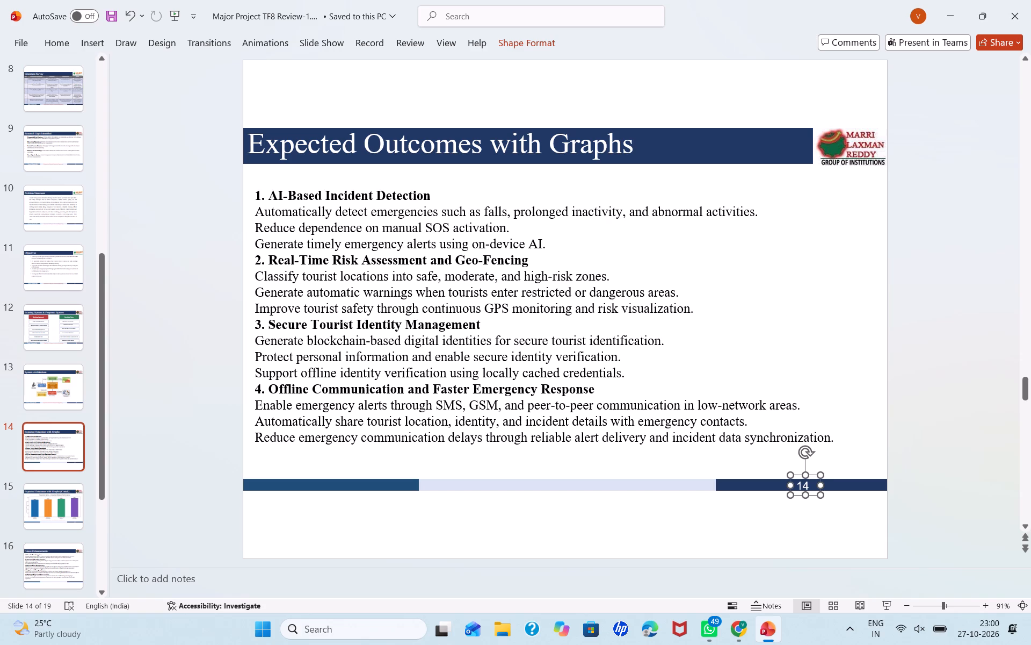
click(939, 528)
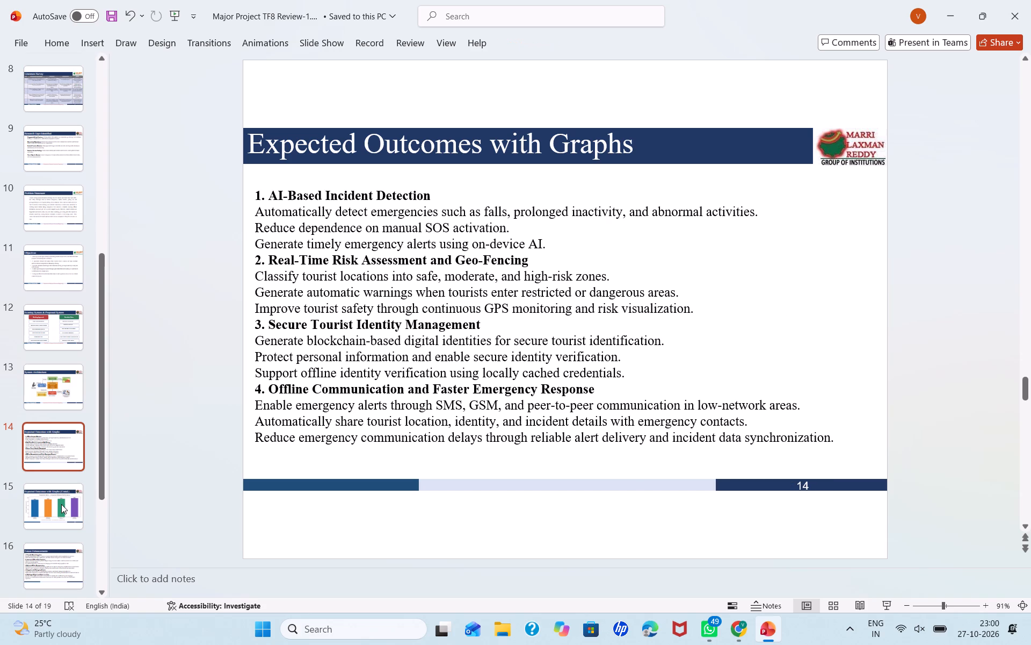
On the graph slide, set the font size of the page number 15 to 14.
click(61, 504)
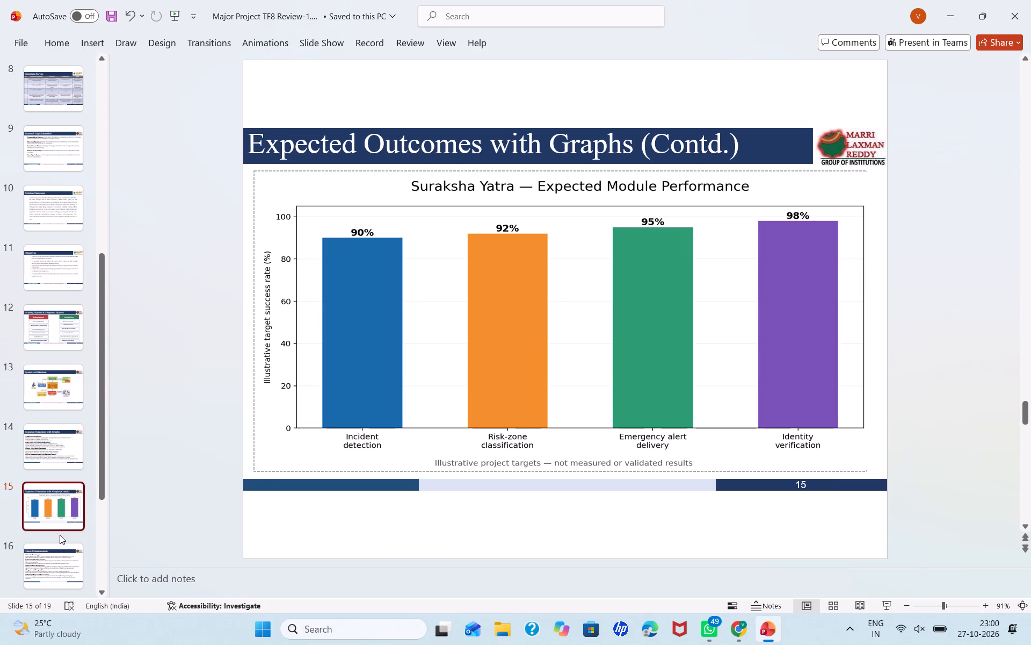
click(797, 483)
drag(797, 483, 808, 485)
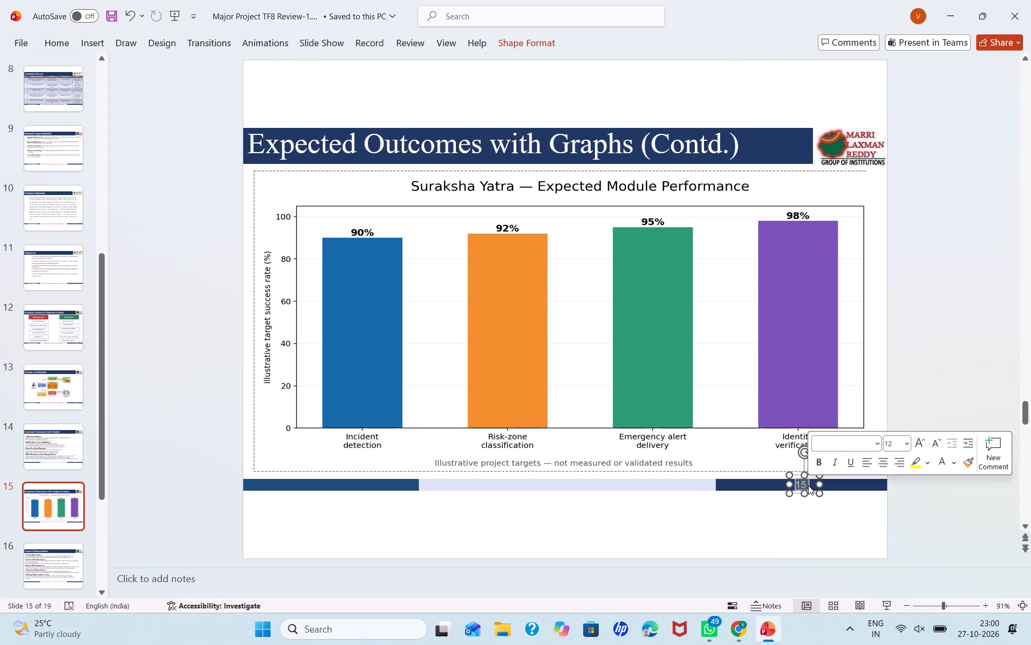
click(910, 442)
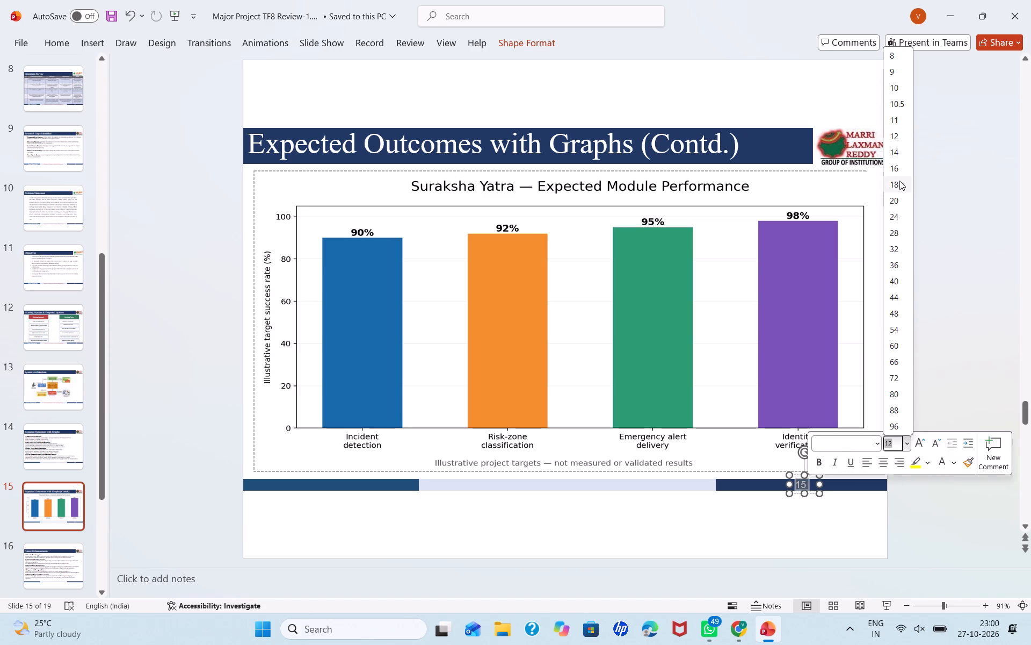
click(896, 153)
click(940, 293)
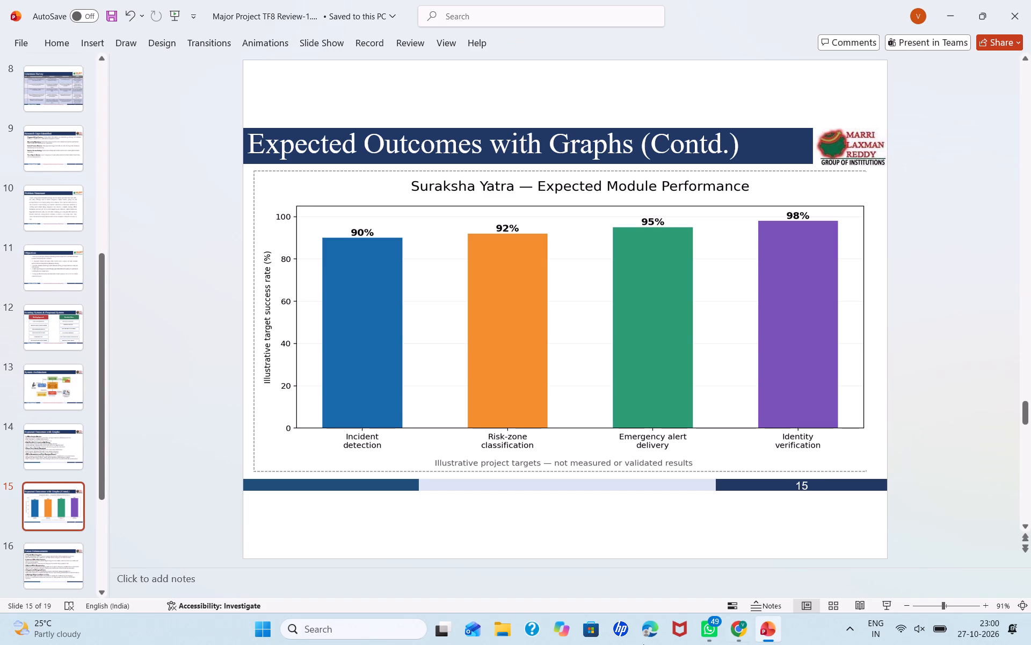
On the Future Enhancements slide, insert a small text box reading 16 at the dark blue footer segment.
click(54, 569)
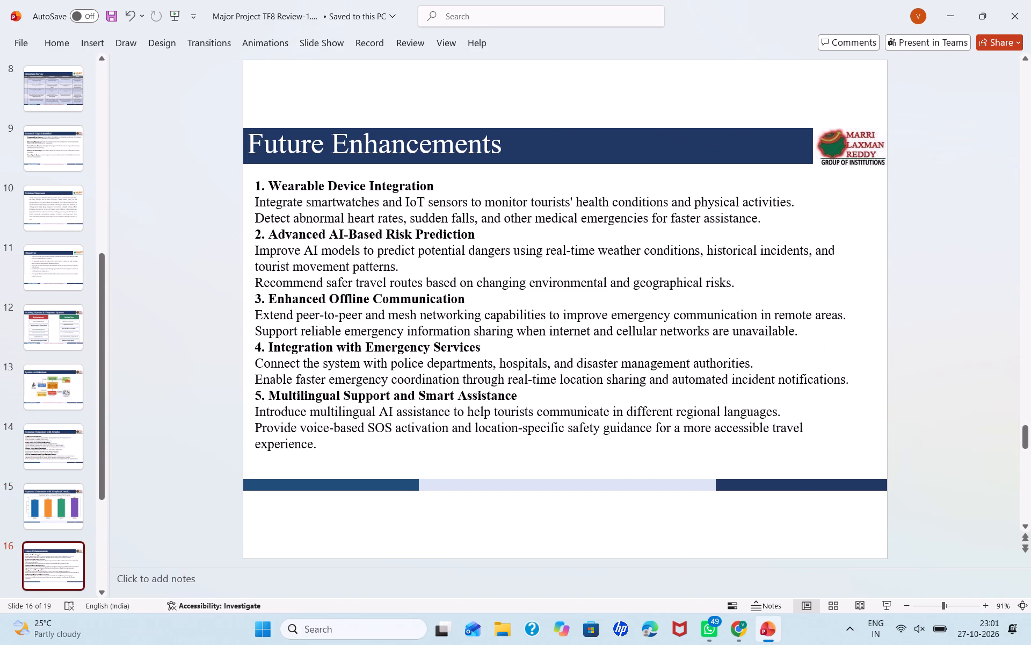
click(89, 35)
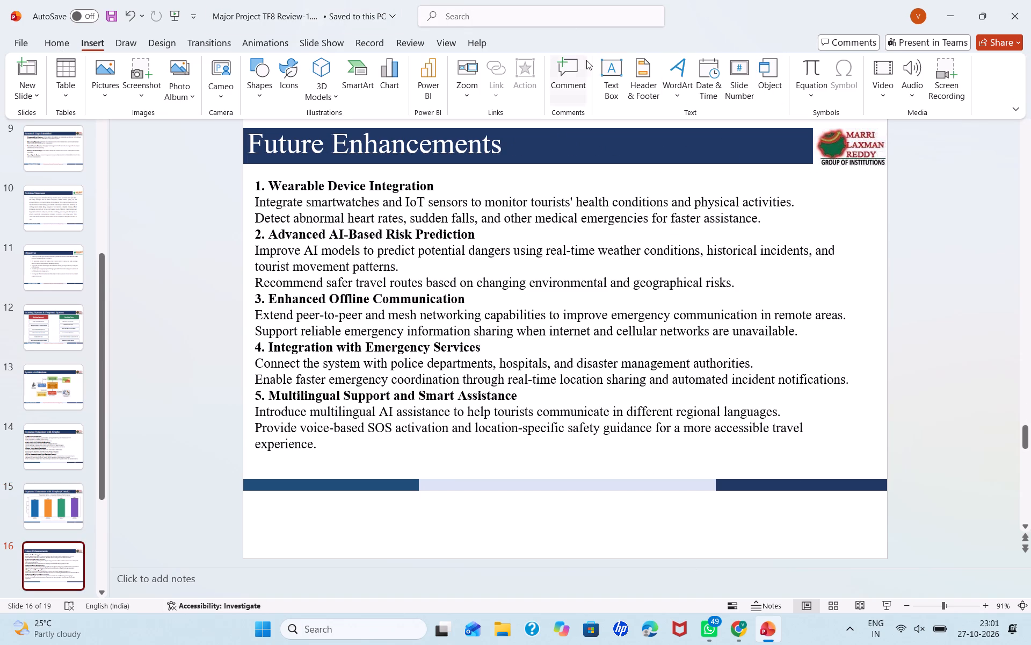
click(614, 76)
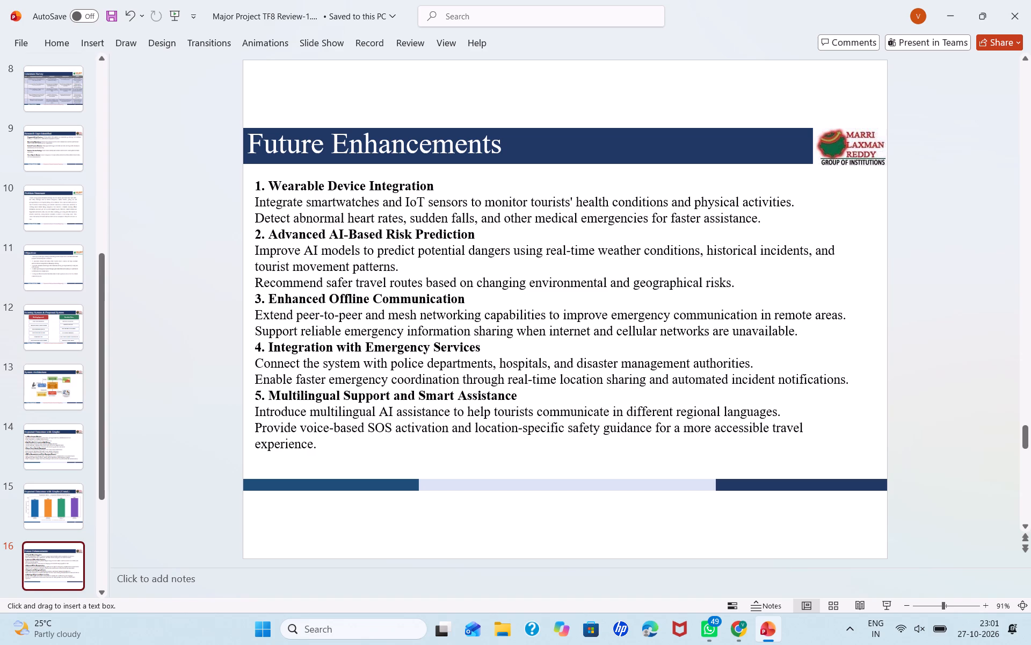
drag(797, 488, 819, 483)
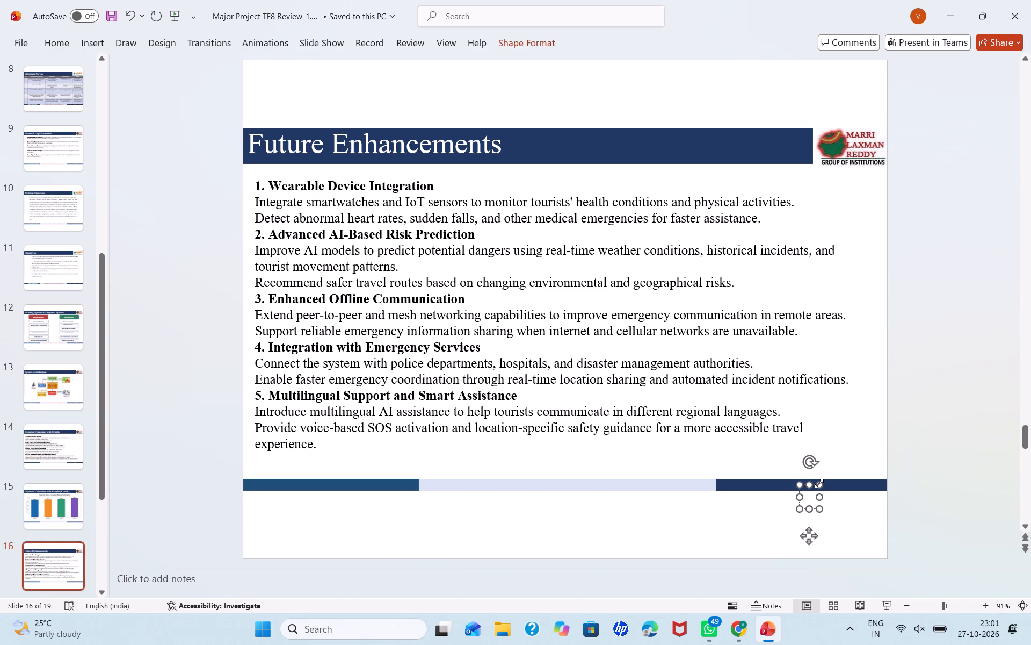
key(1)
key(6)
drag(822, 505, 829, 502)
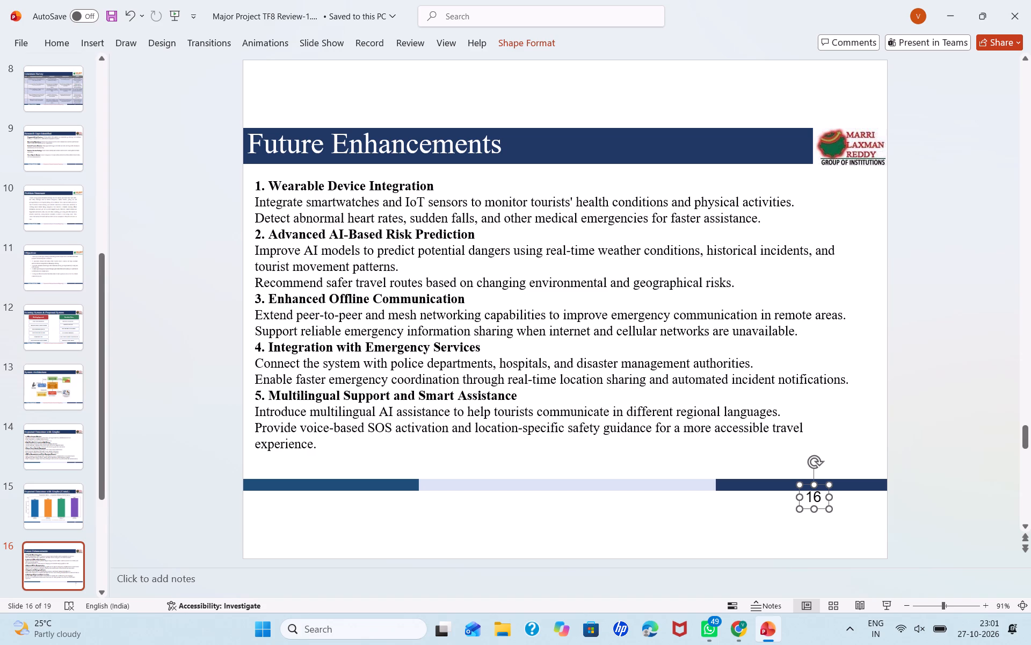
Change the font colour of the page number 16 to white.
drag(810, 496, 822, 496)
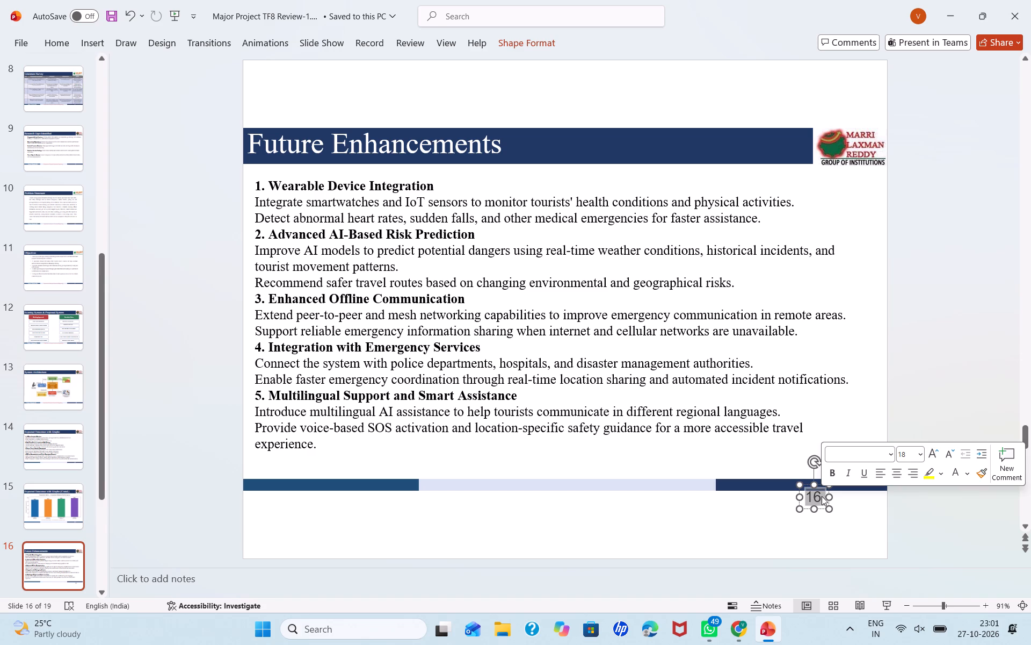
click(967, 476)
click(860, 270)
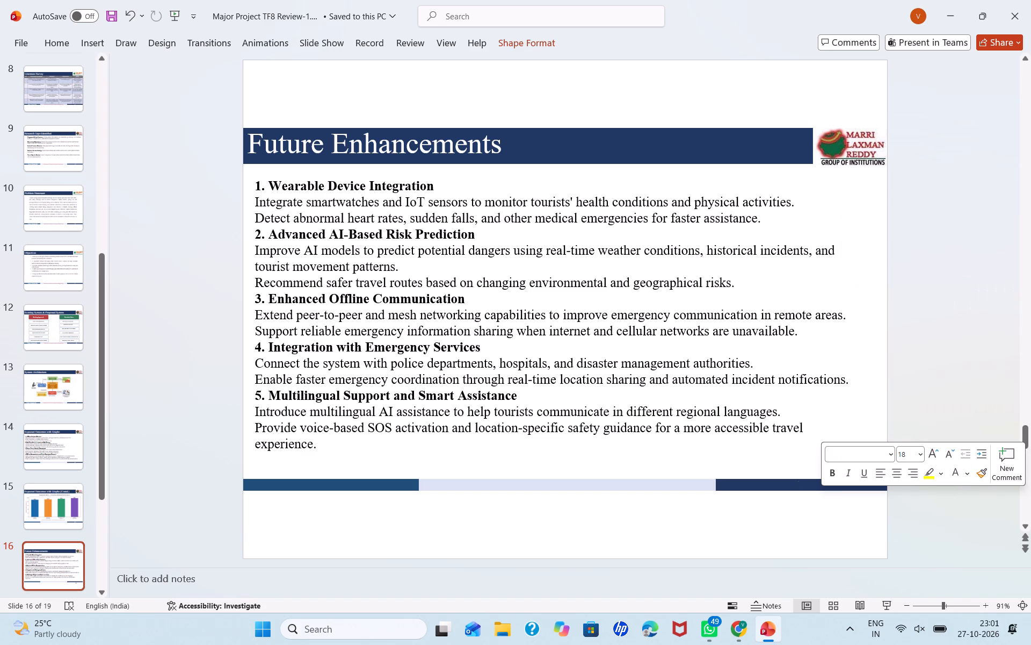
click(839, 521)
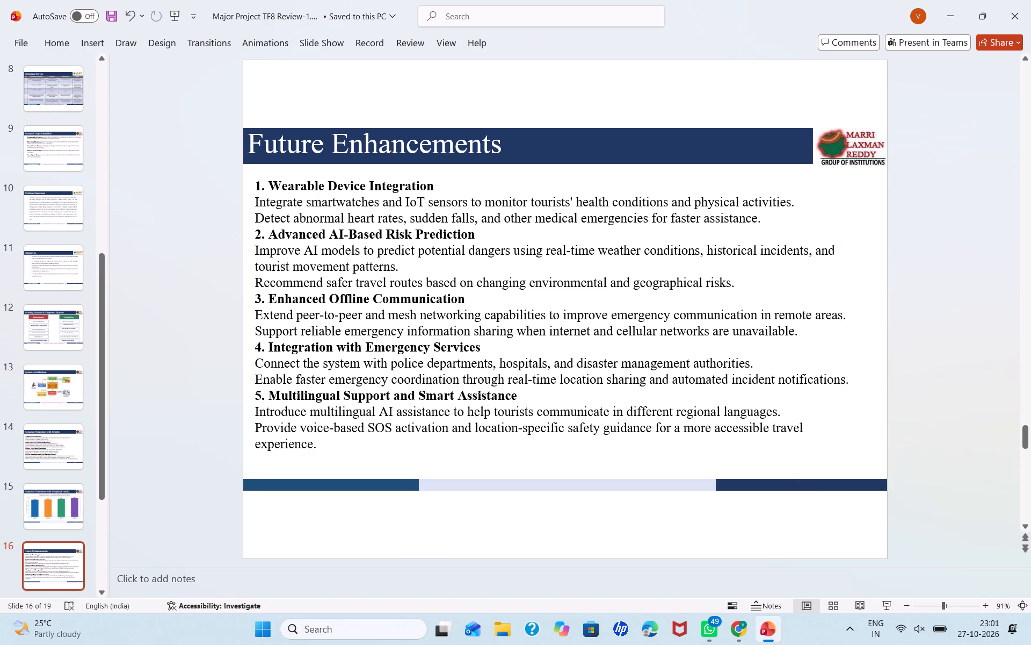
Move the page number 16 up onto the dark blue footer segment and slightly left, in line with the band.
click(816, 500)
click(821, 500)
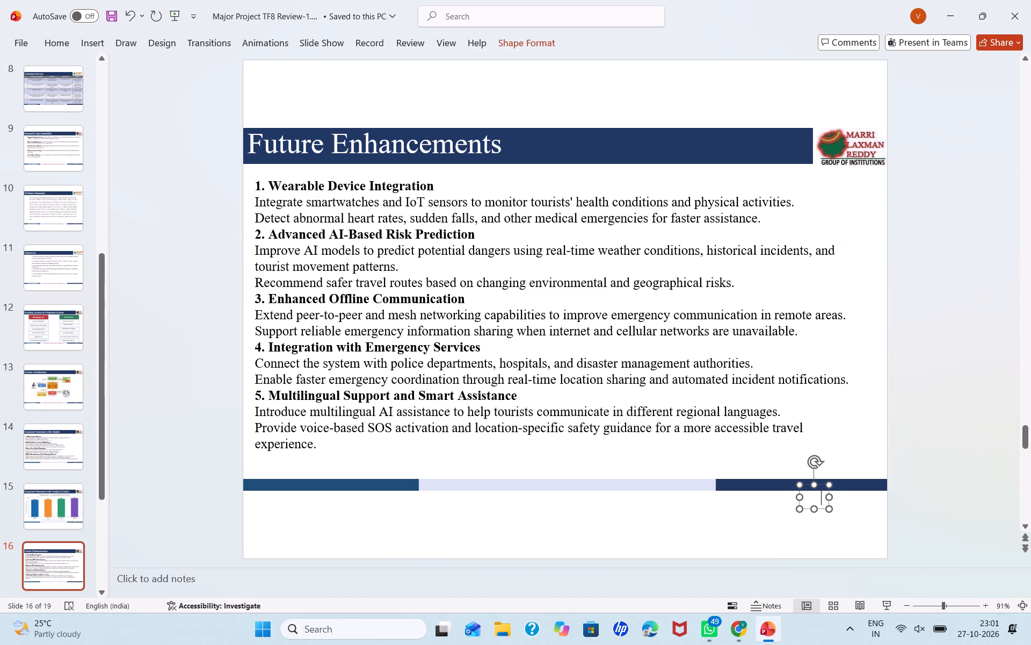
drag(823, 499, 823, 492)
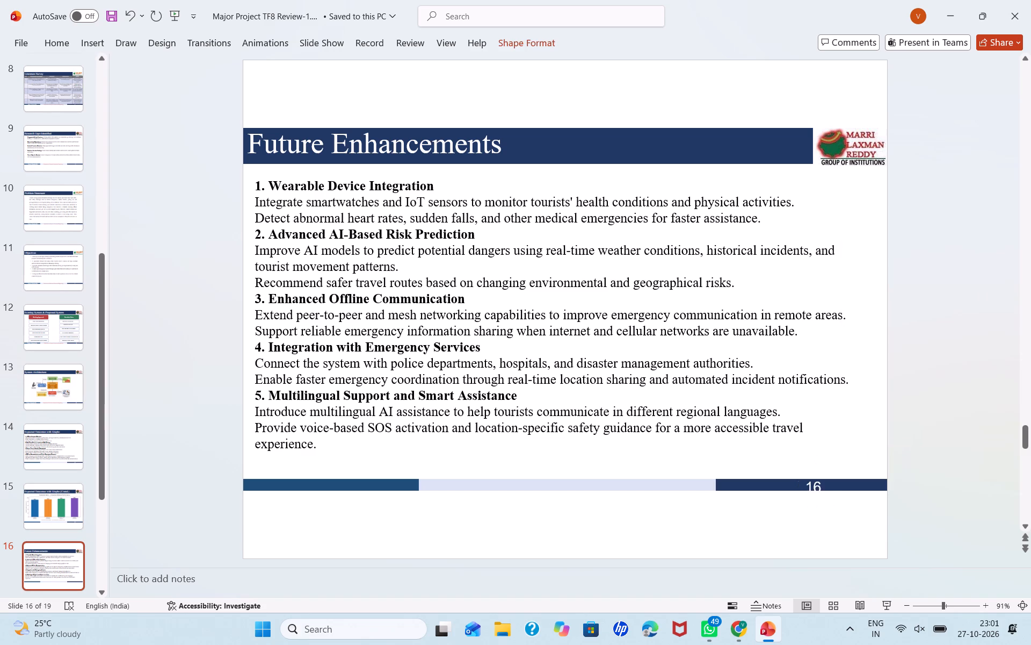
drag(823, 492, 822, 492)
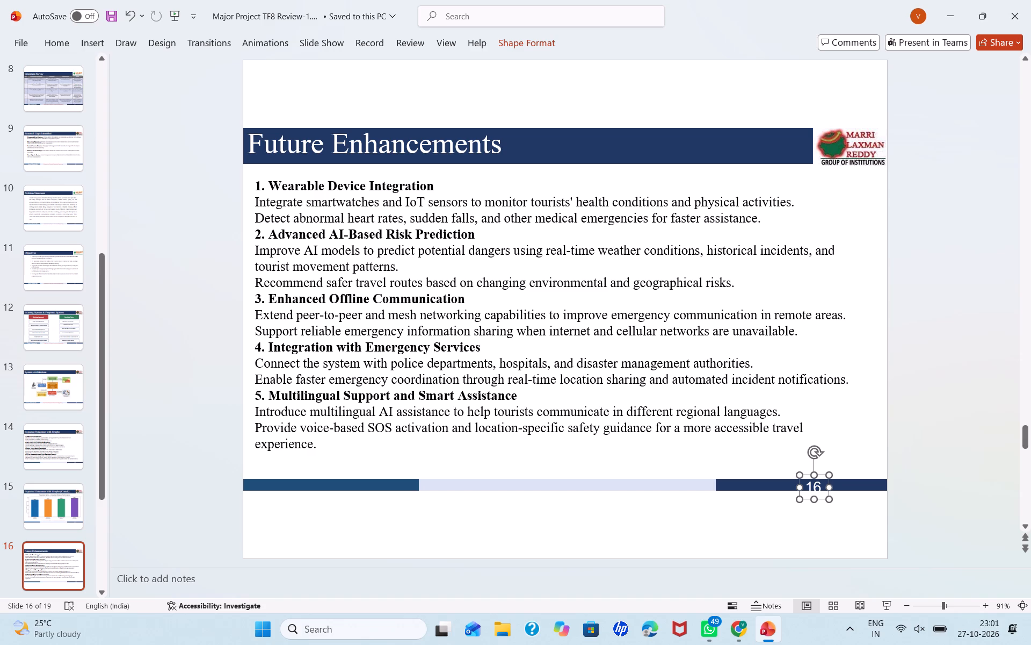
click(822, 491)
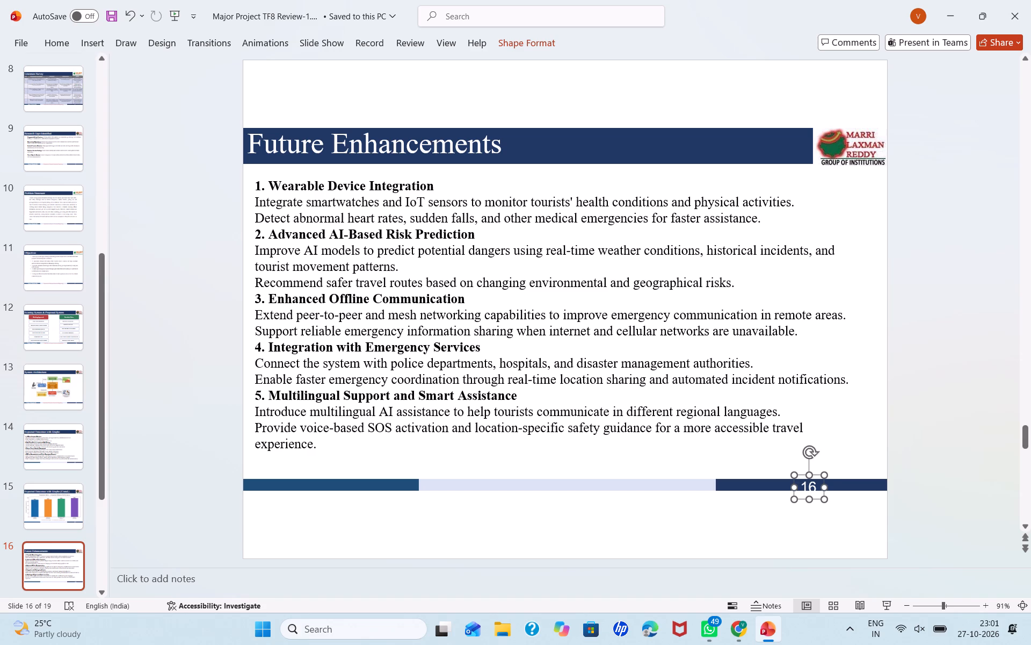
Set the font size of the page number 16 to 12.
drag(804, 486, 816, 491)
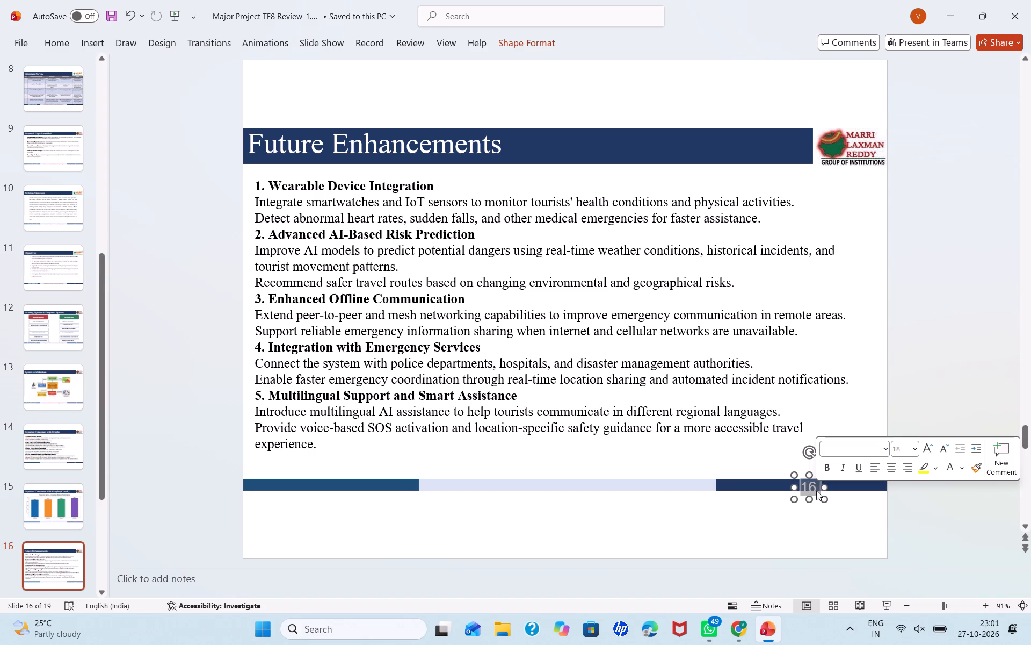
click(918, 449)
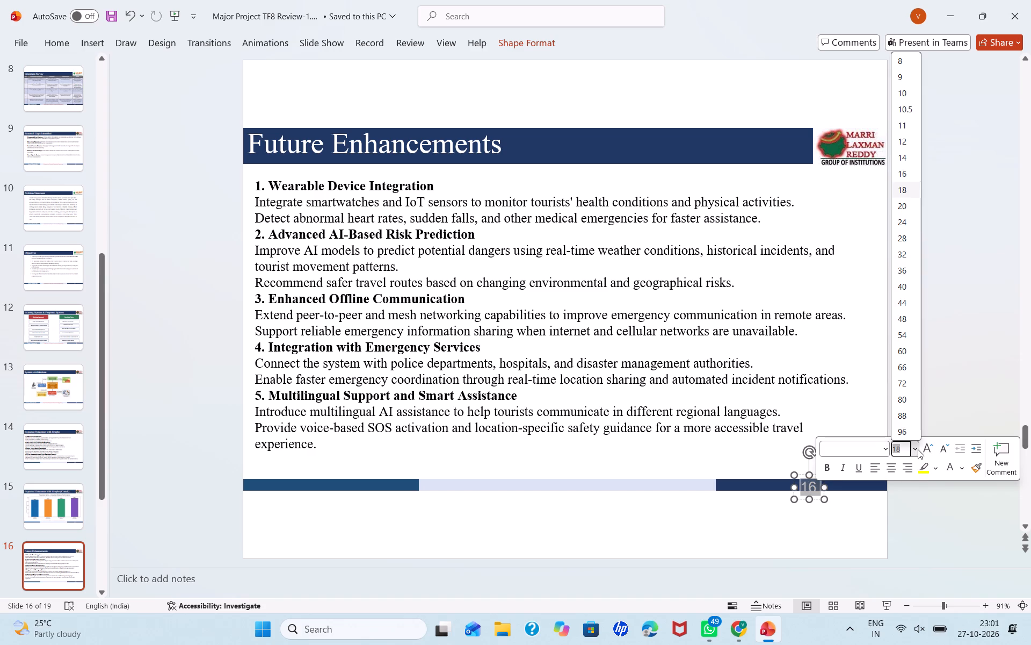
click(902, 149)
click(931, 249)
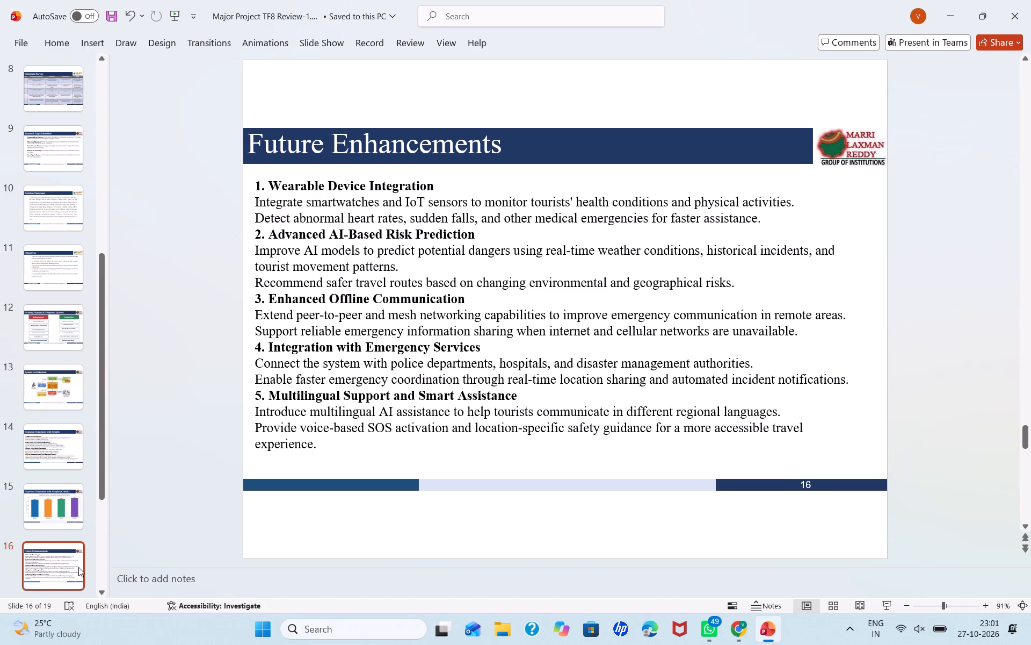
On the Conclusion slide, replace the footer page number with 17.
scroll(72, 531, down, 2)
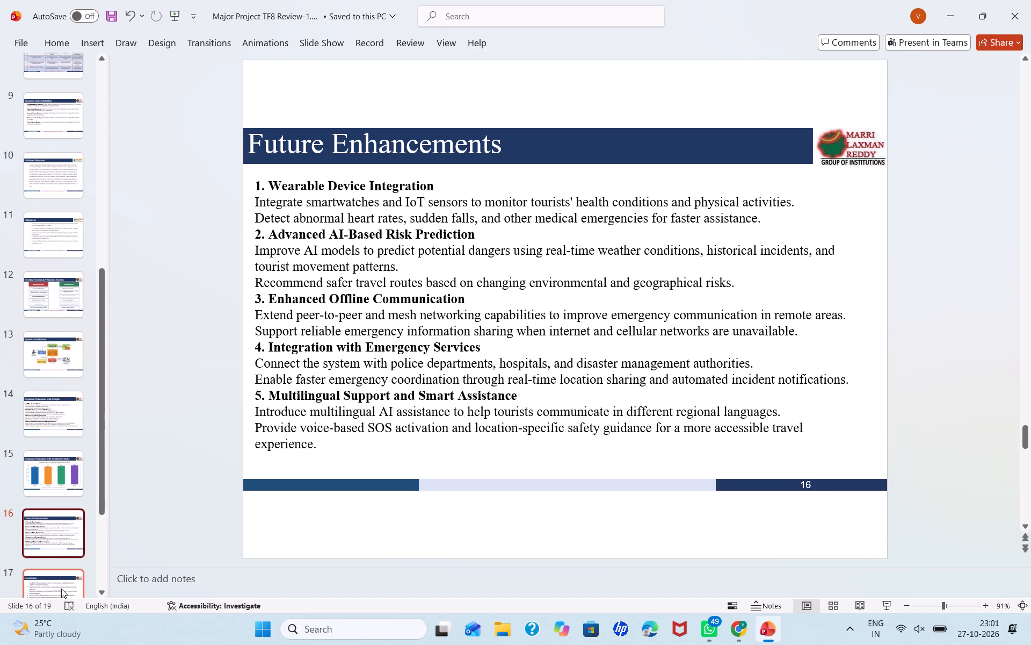
click(60, 590)
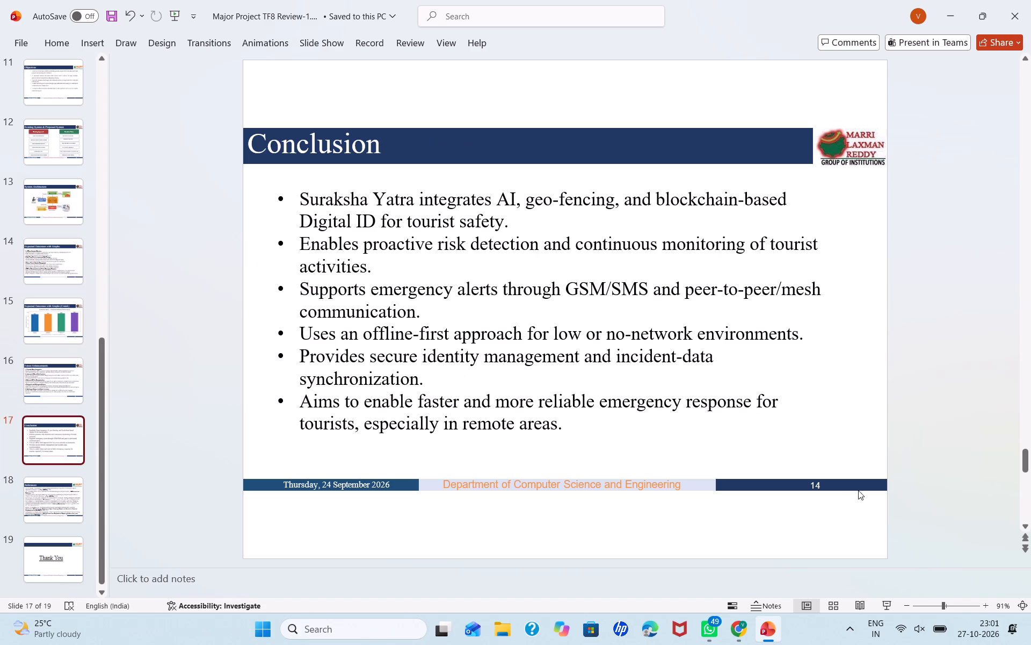
triple_click(820, 485)
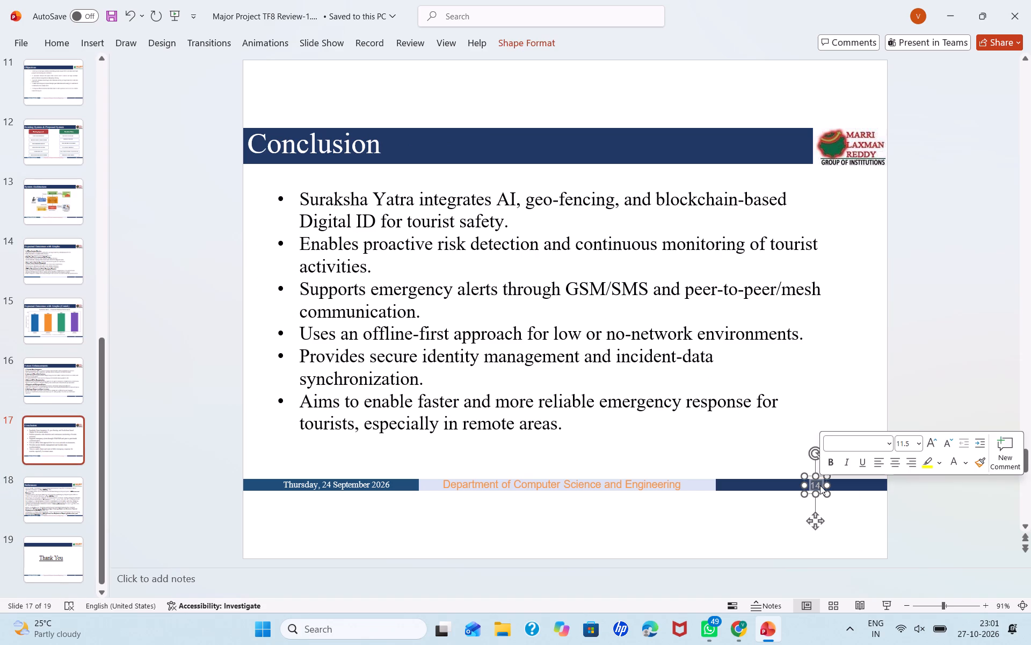
key(BackSpace)
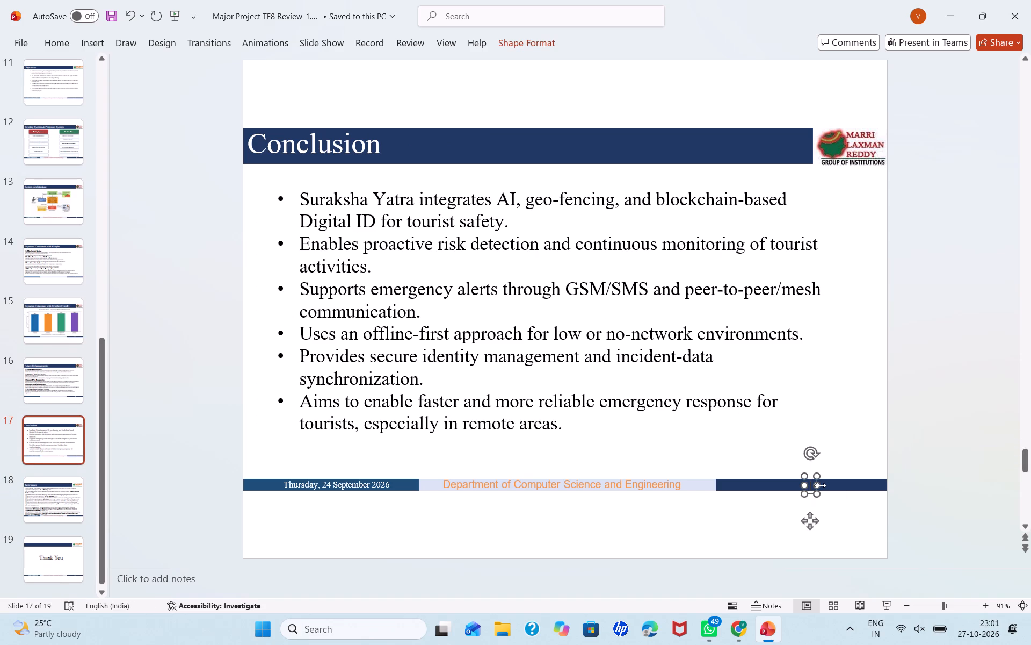
key(1)
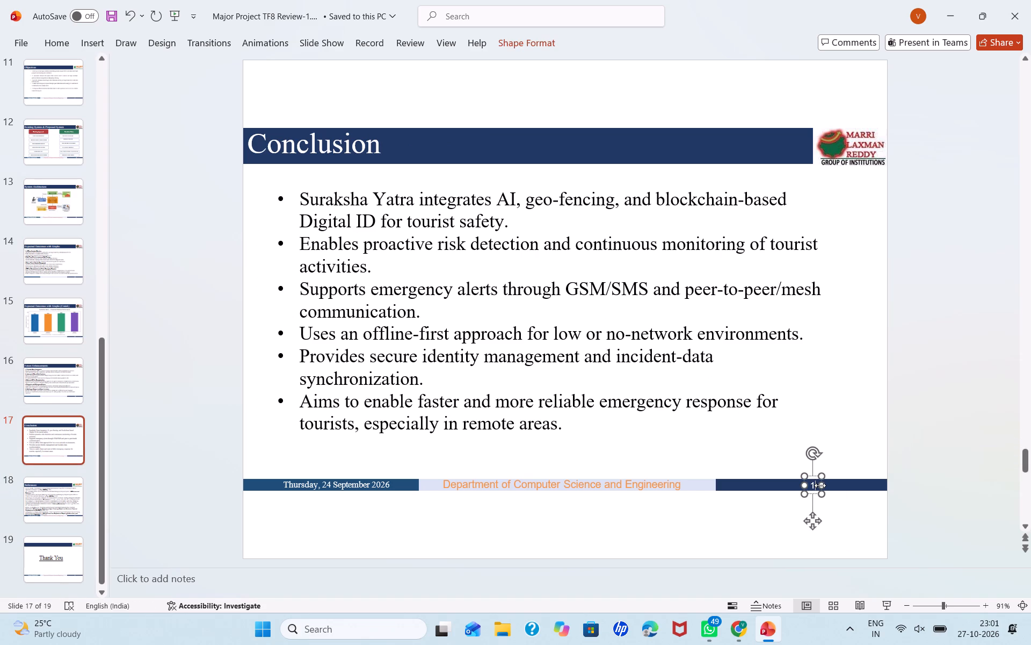
key(7)
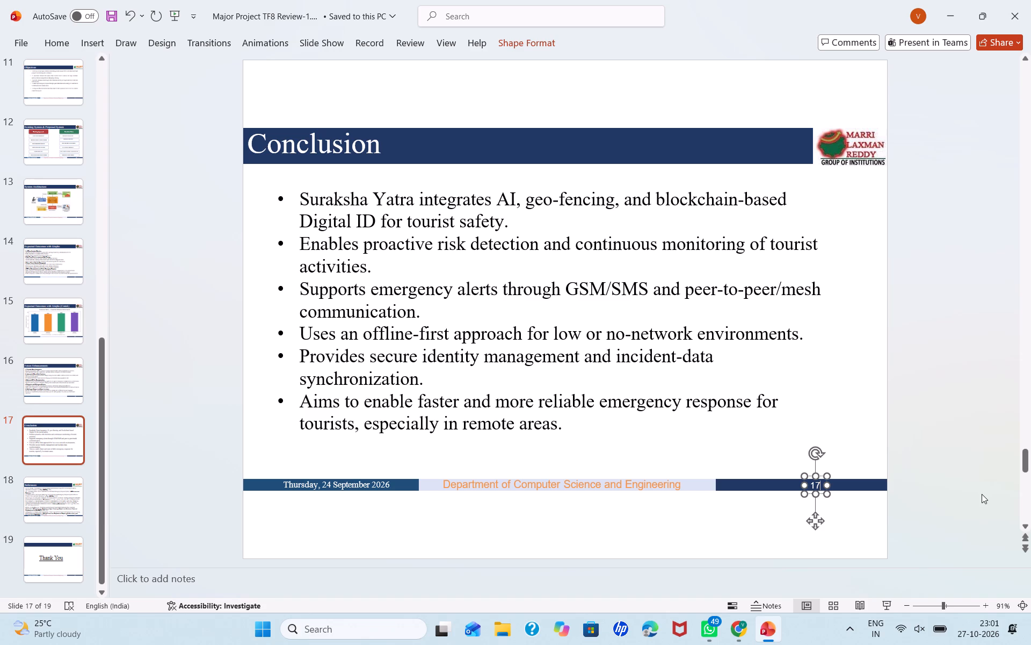
click(982, 494)
Check the footer page numbers on the closing slides, from Future Enhancements through Thank You.
click(59, 499)
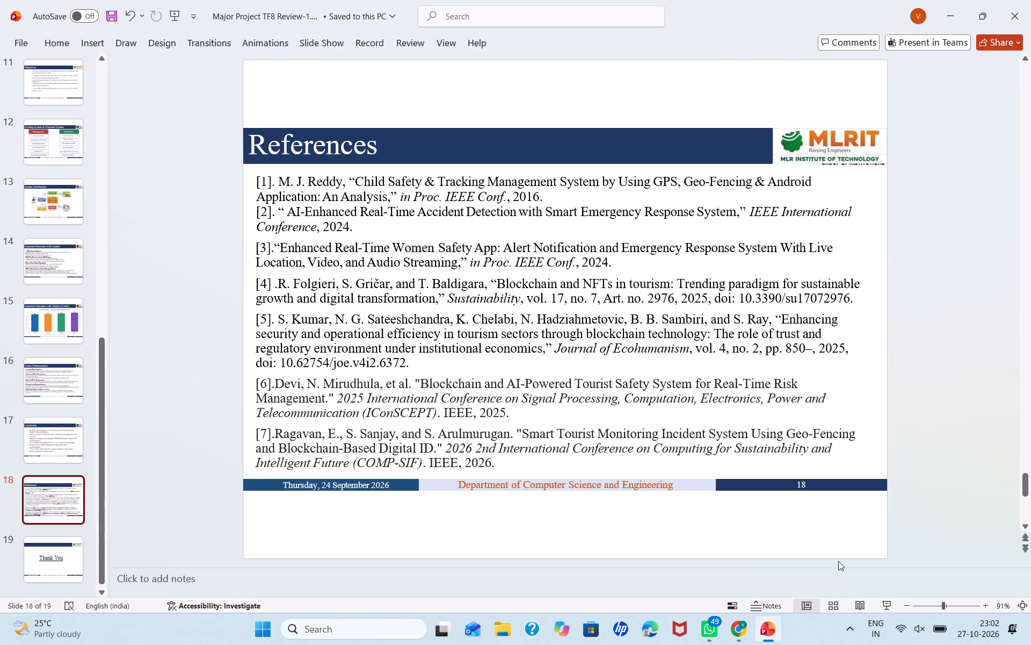
drag(799, 481, 808, 482)
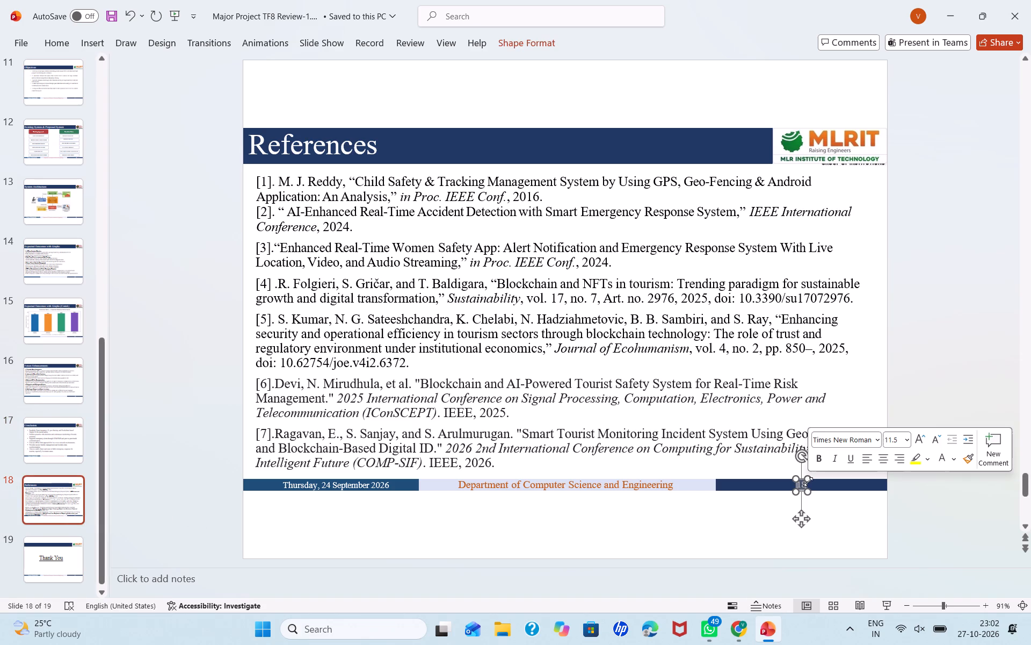
click(901, 360)
click(49, 434)
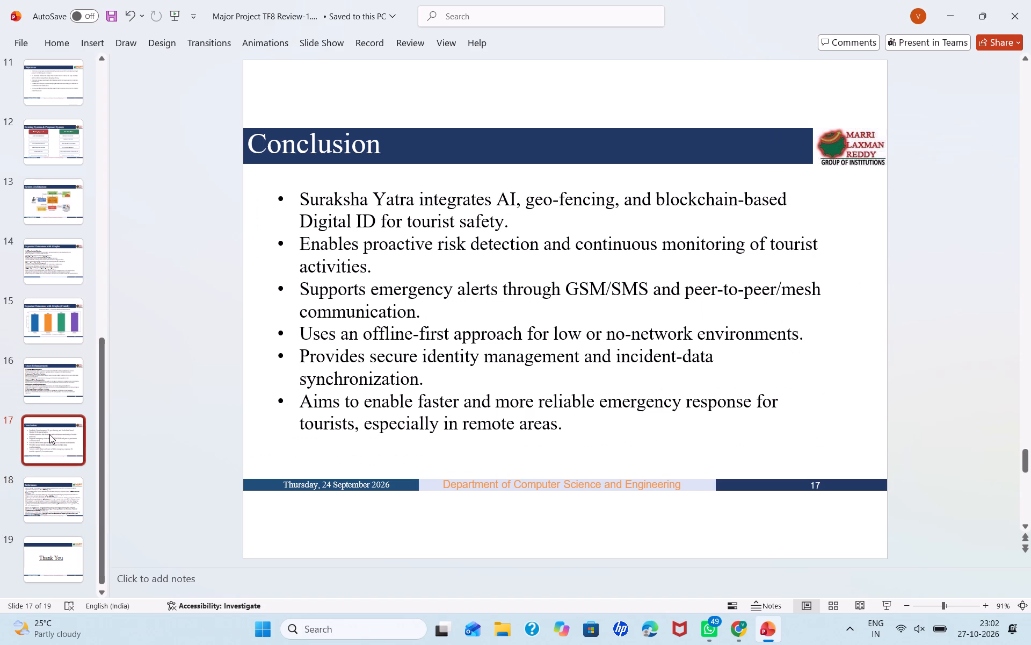
click(58, 384)
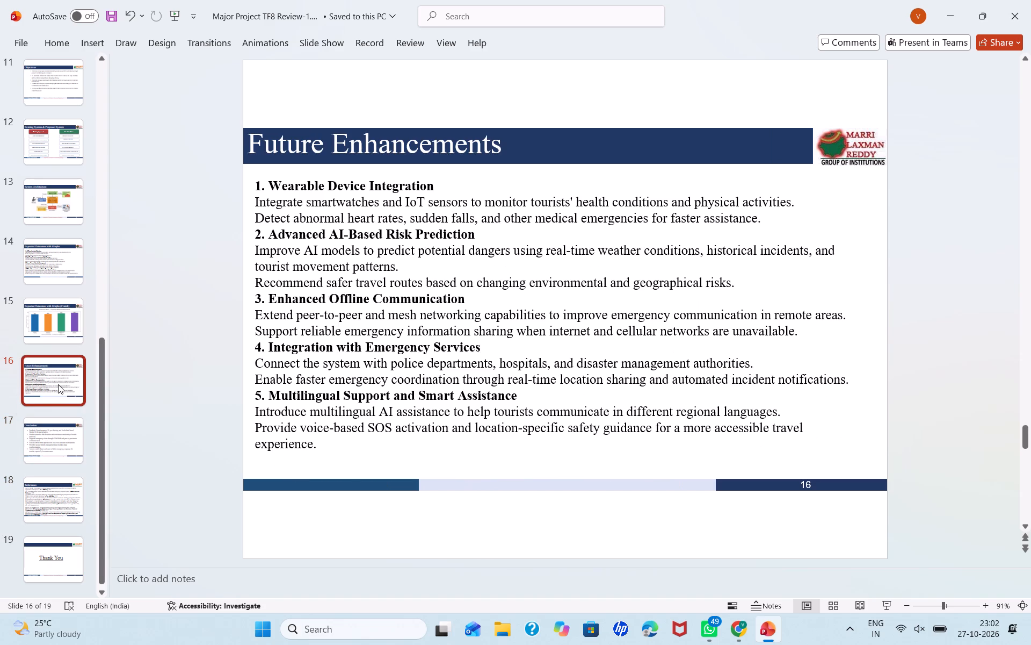
click(64, 436)
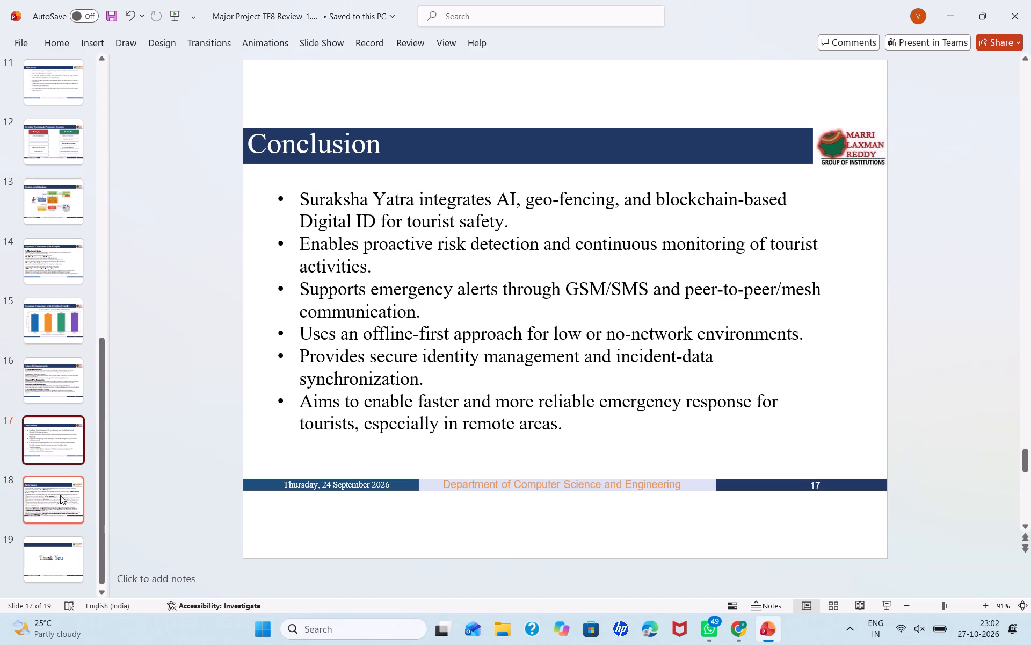
click(57, 504)
click(64, 556)
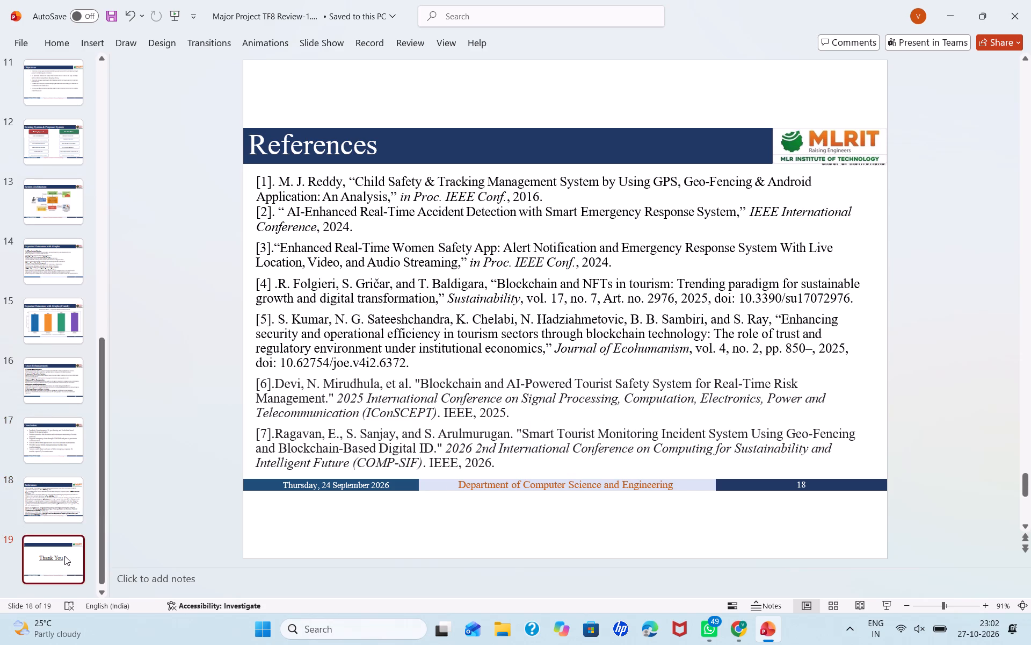
Go back to the title slide and check the footer page numbers in sequence through the first Literature Survey slide.
scroll(53, 389, up, 8)
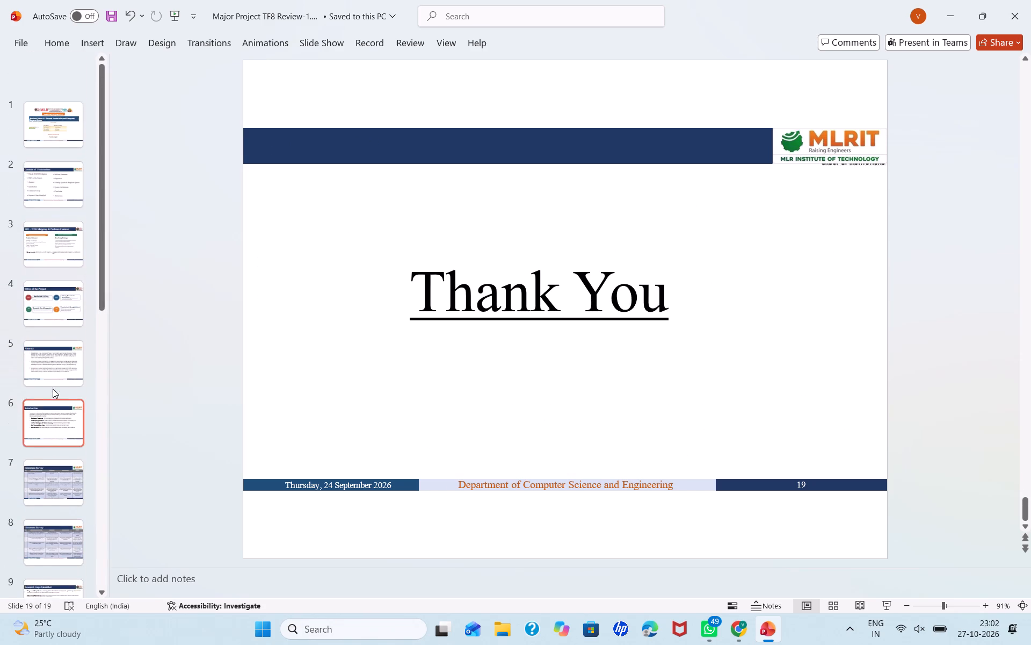
scroll(53, 389, up, 4)
click(41, 68)
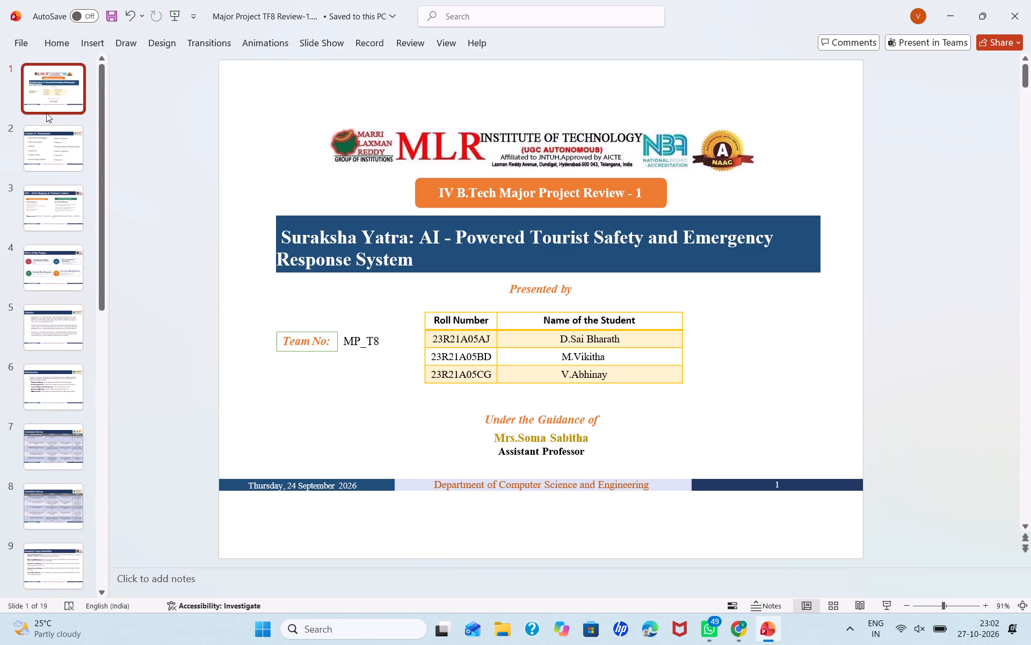
click(55, 150)
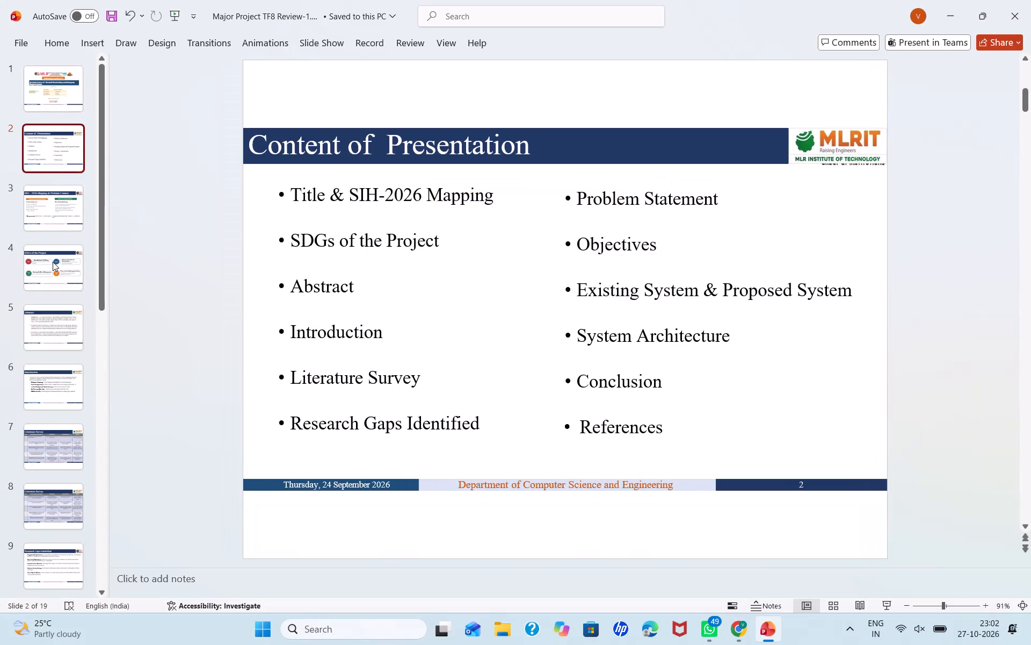
click(53, 262)
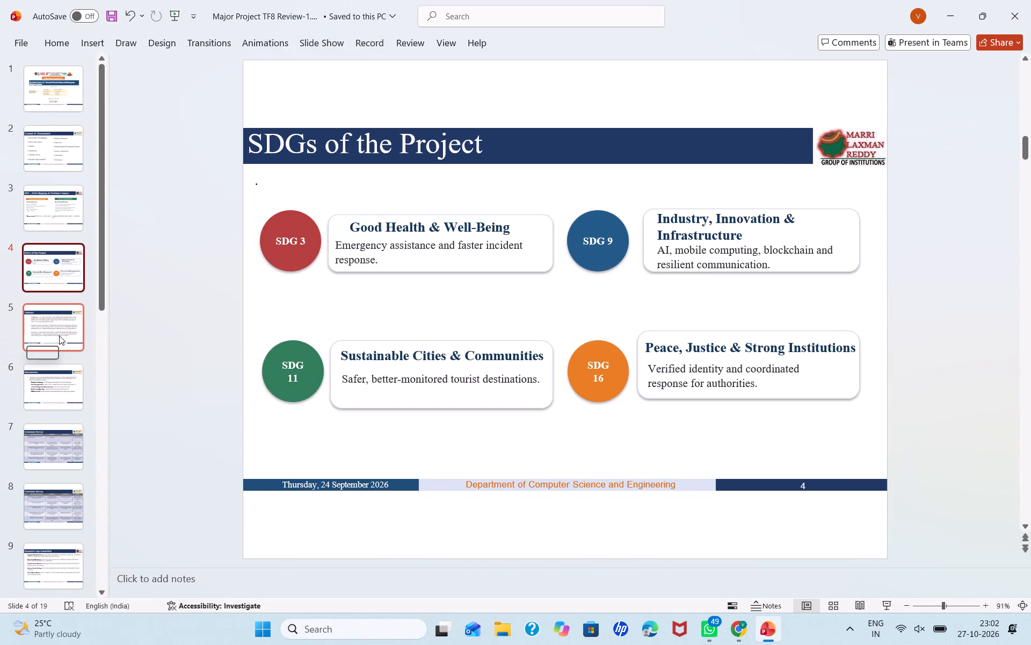
click(68, 221)
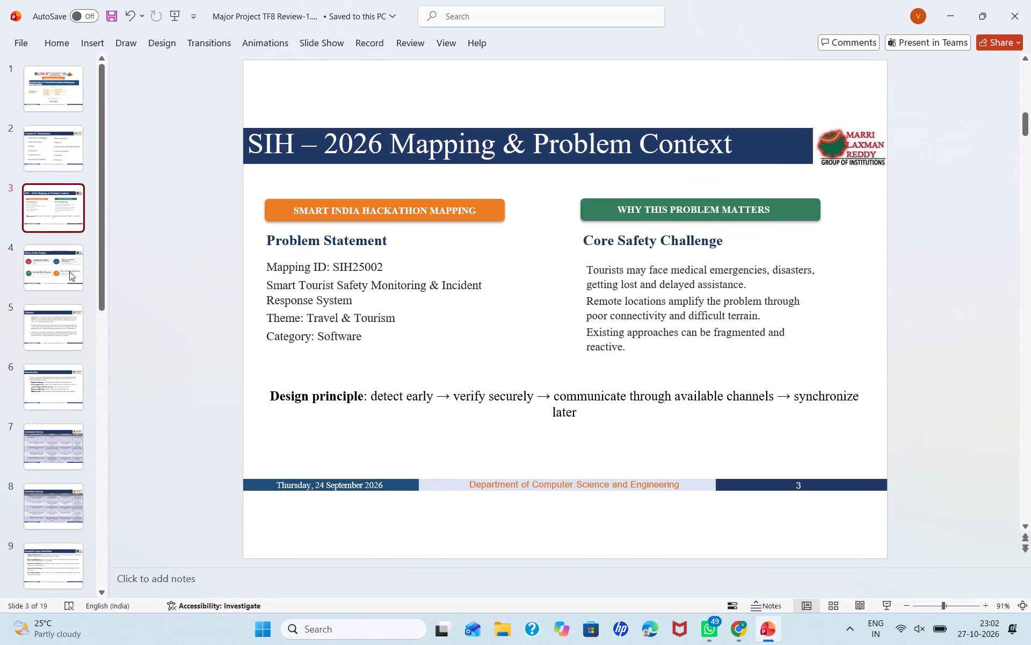
click(69, 271)
click(64, 326)
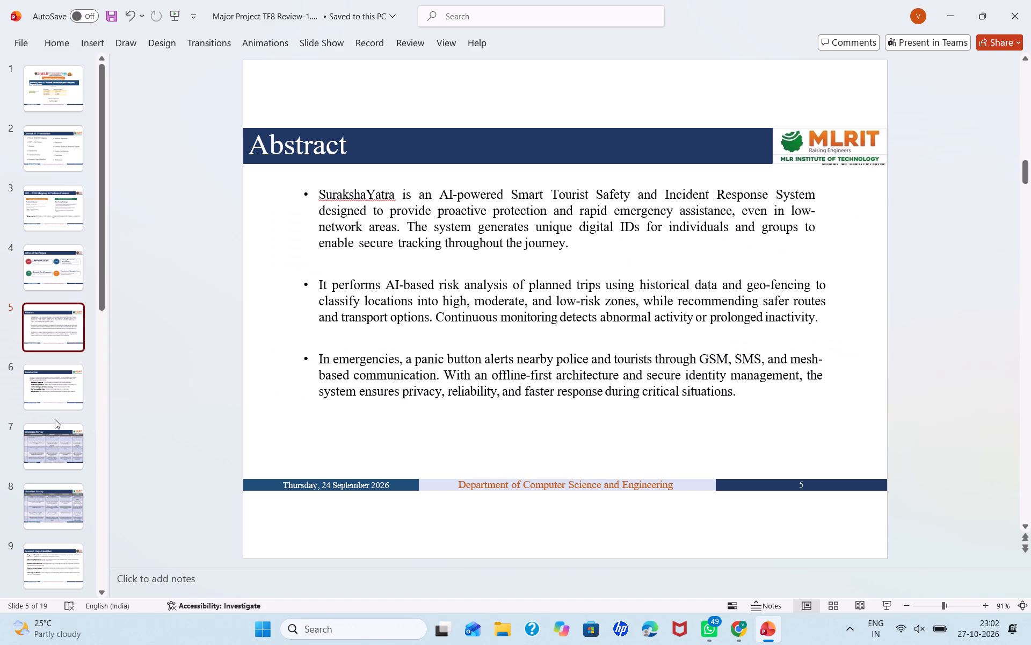
click(60, 397)
click(60, 438)
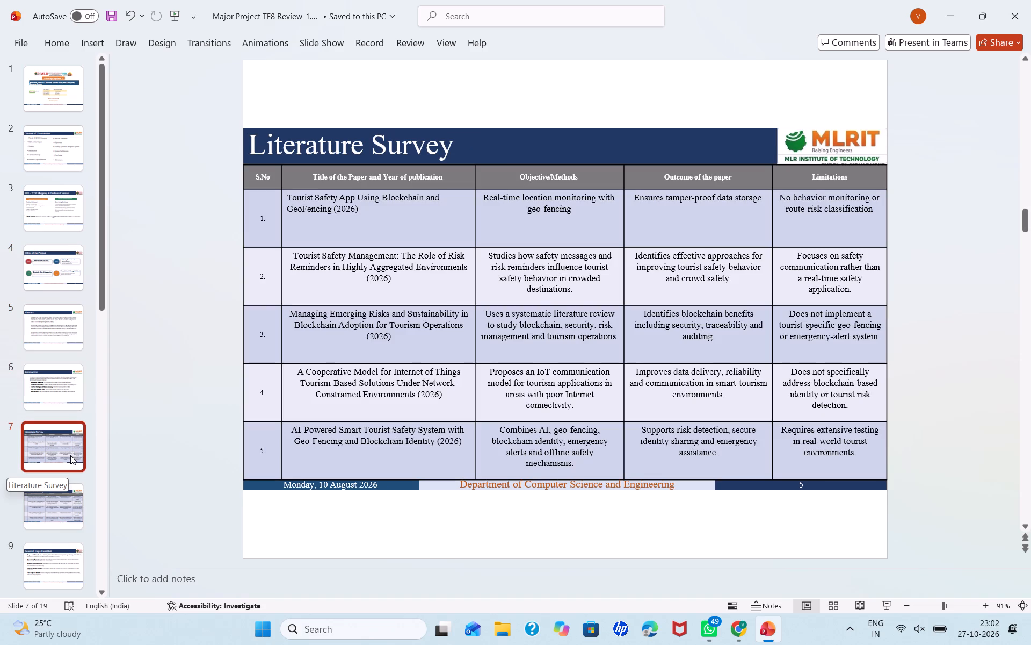
click(69, 377)
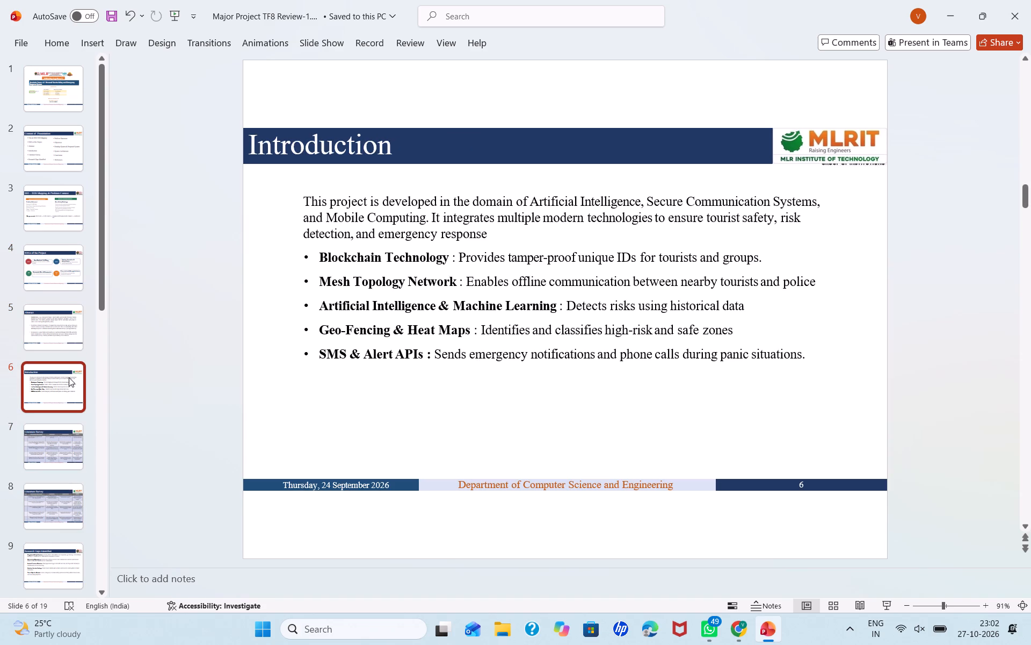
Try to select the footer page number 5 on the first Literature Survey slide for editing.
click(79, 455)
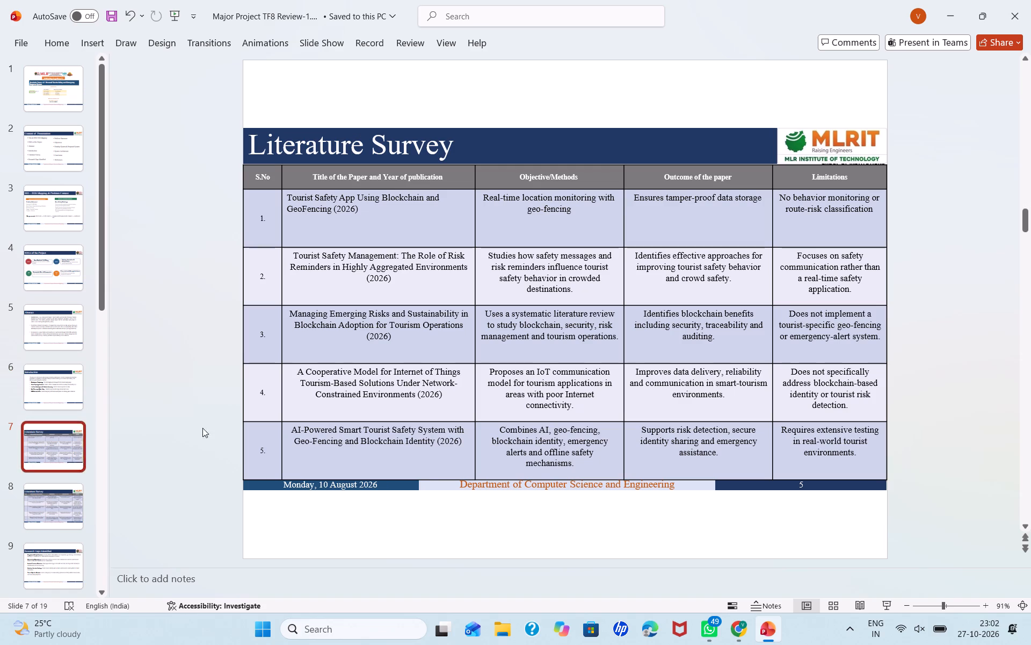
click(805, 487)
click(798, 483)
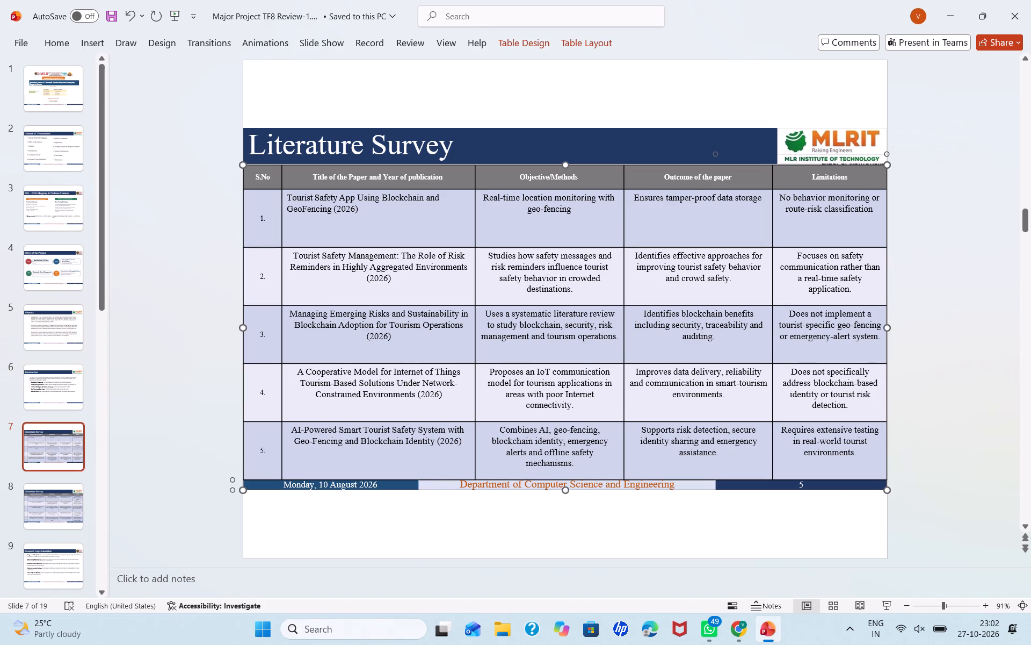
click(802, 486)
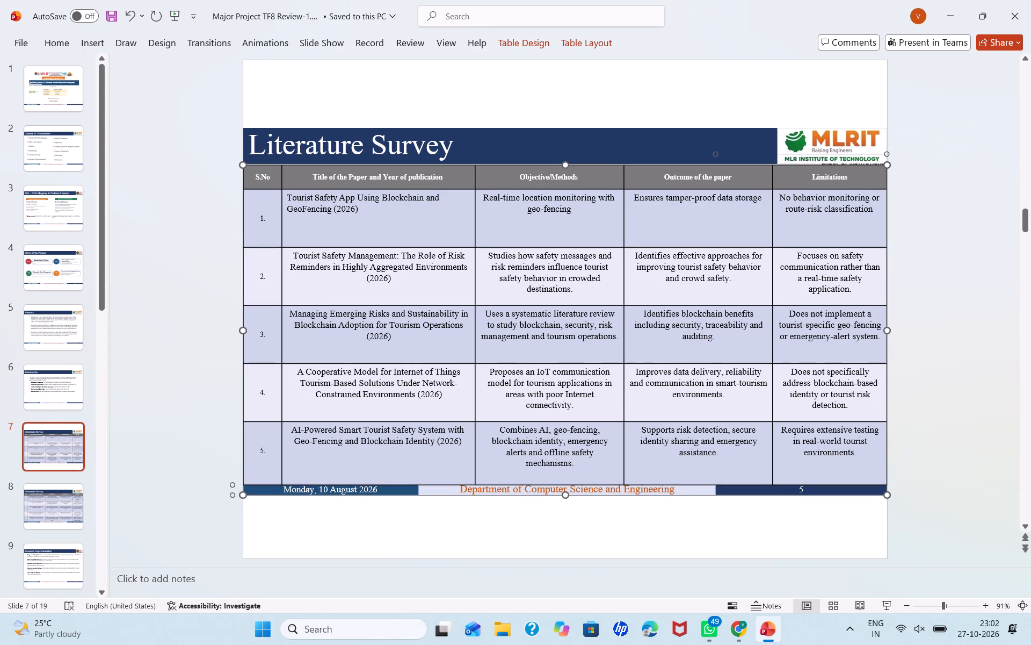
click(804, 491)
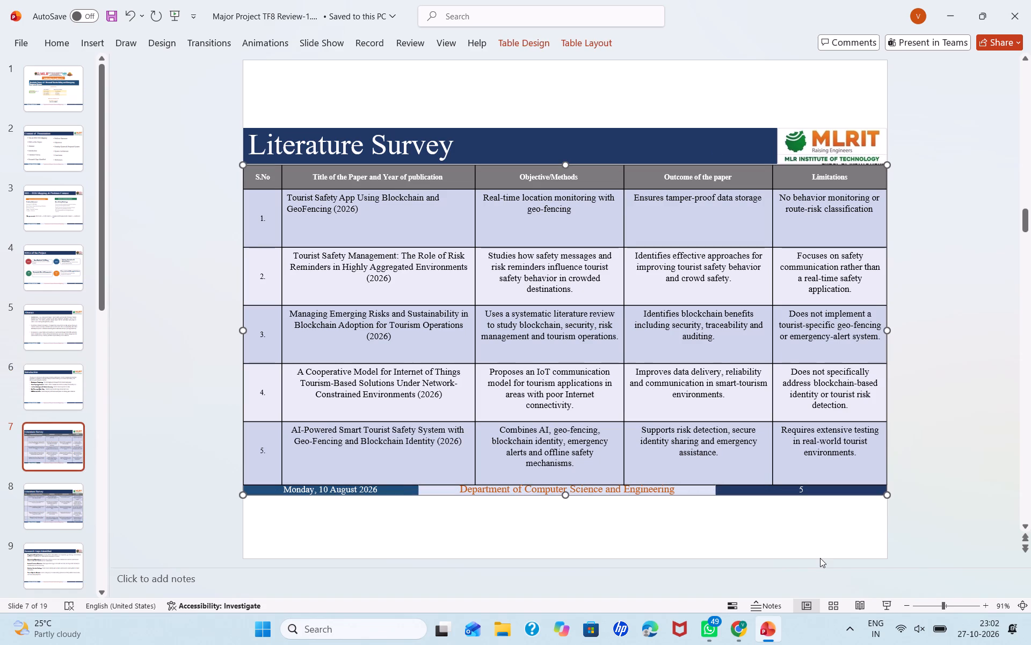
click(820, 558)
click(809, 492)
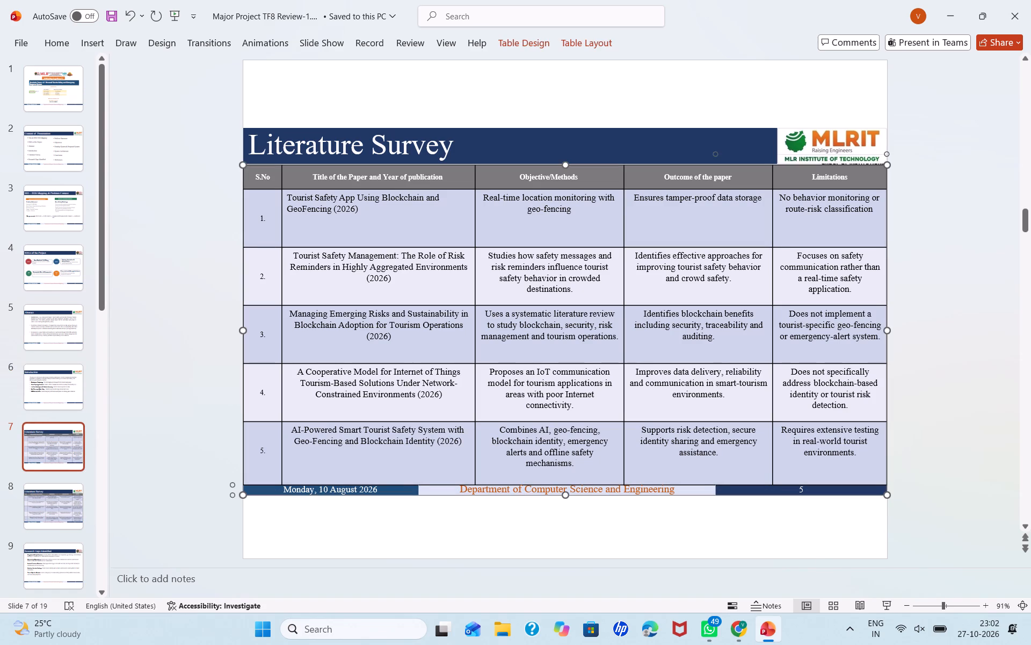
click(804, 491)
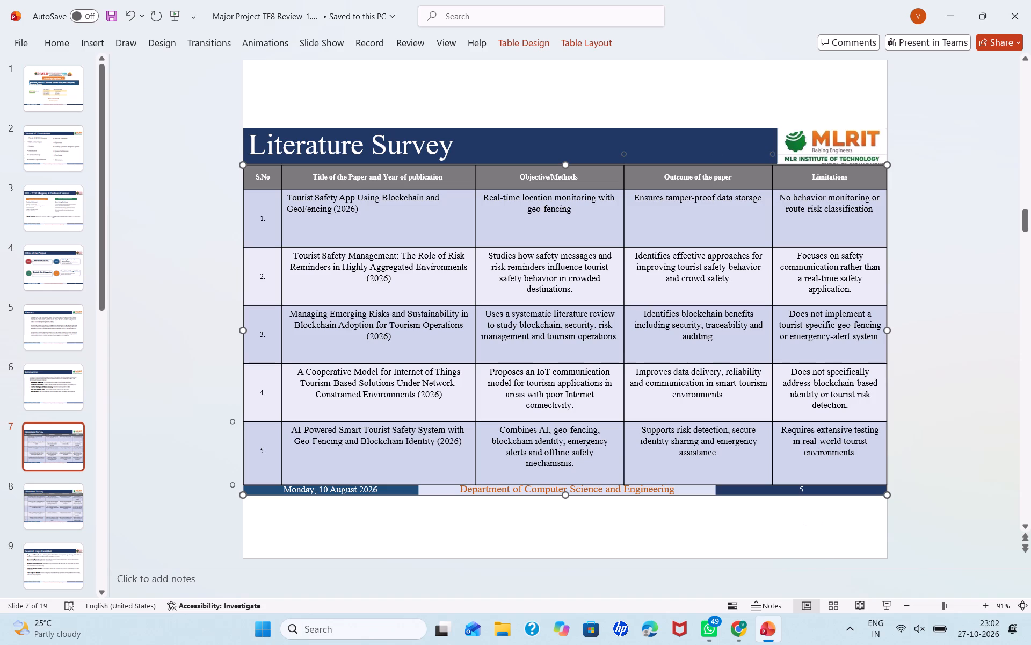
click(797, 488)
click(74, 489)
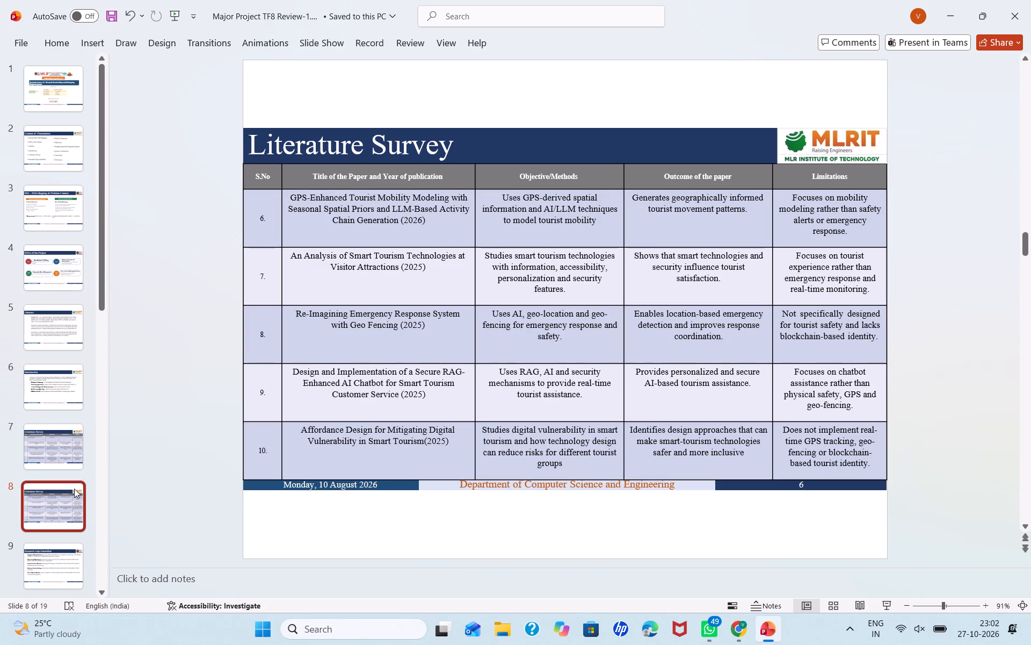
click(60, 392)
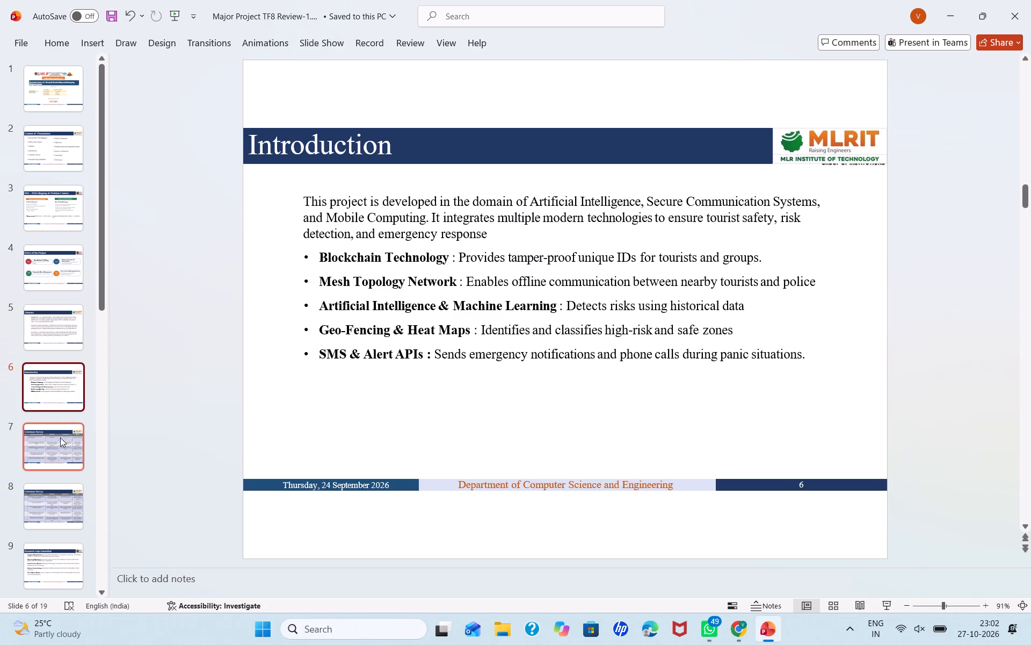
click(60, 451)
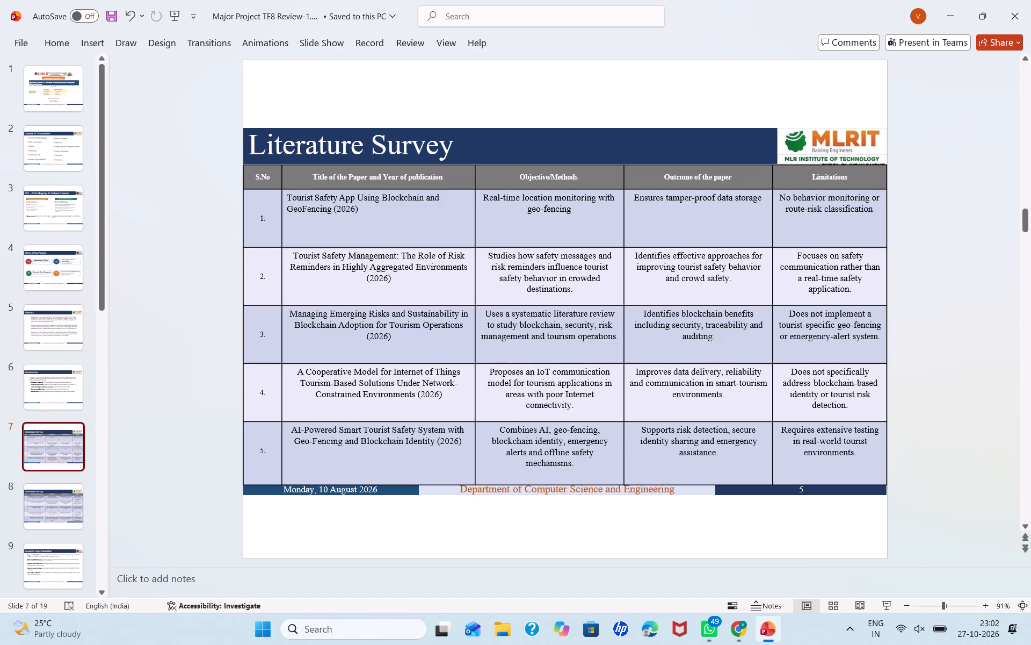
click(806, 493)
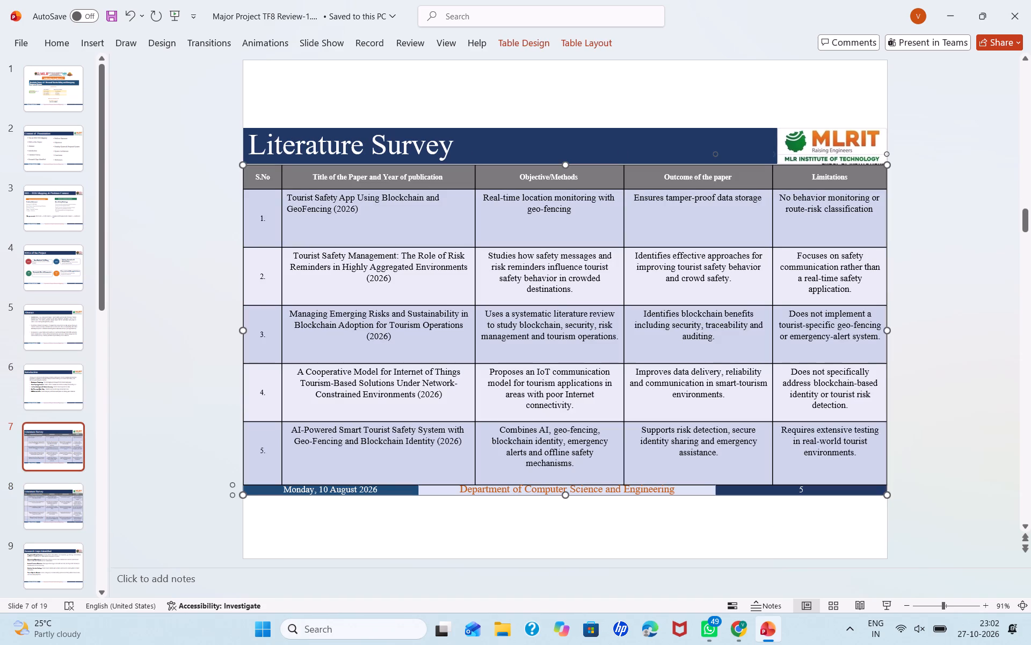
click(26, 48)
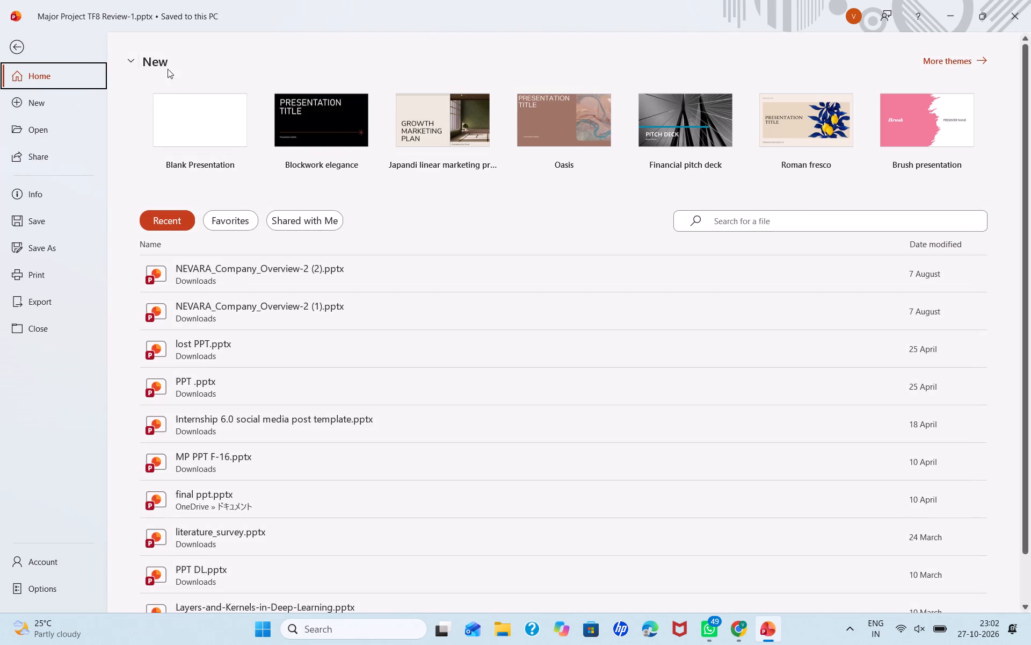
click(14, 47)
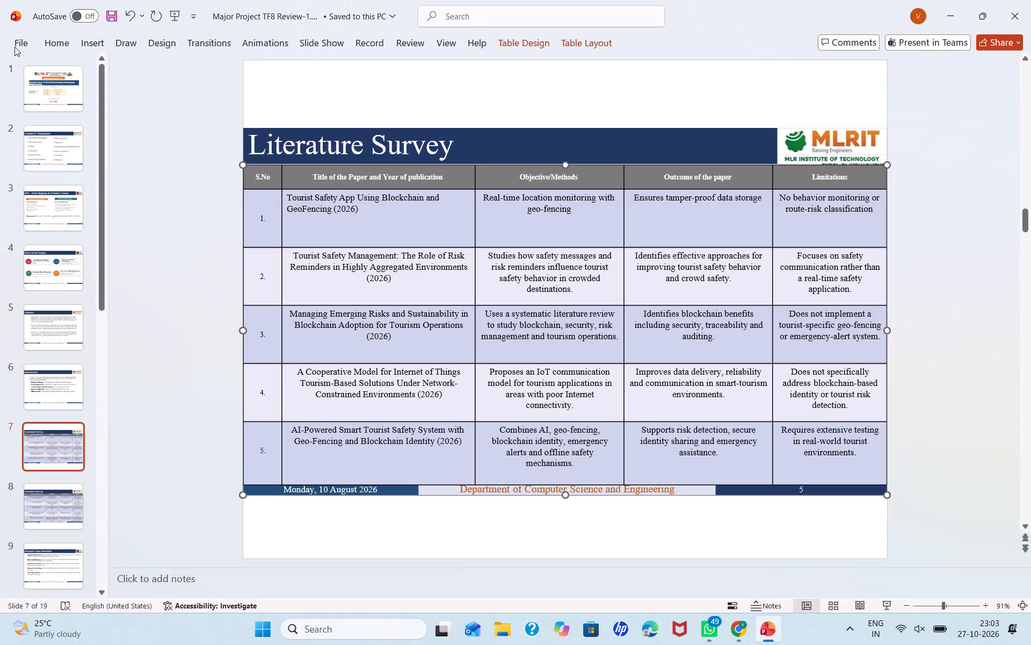
Insert a small text box at the footer page number on the first Literature Survey slide and enter 7.
click(83, 40)
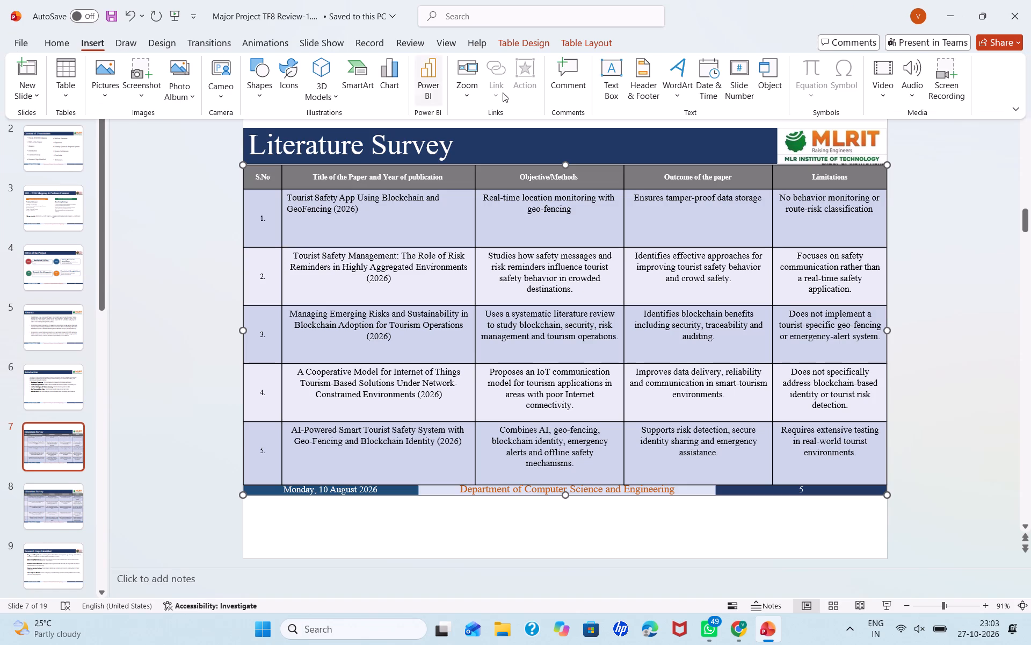
click(614, 82)
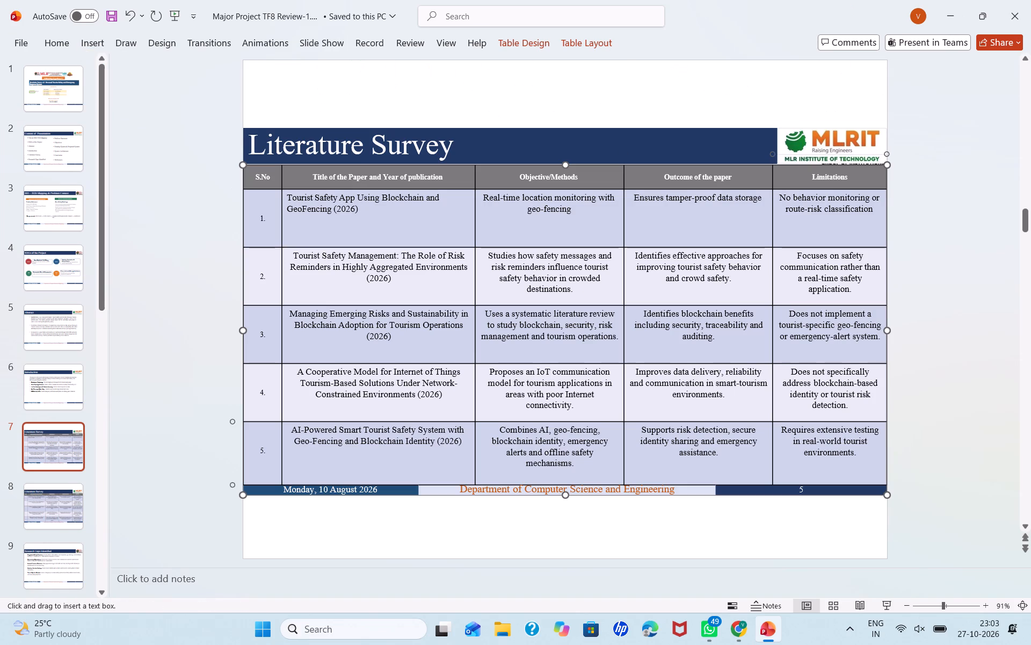
drag(795, 492, 803, 495)
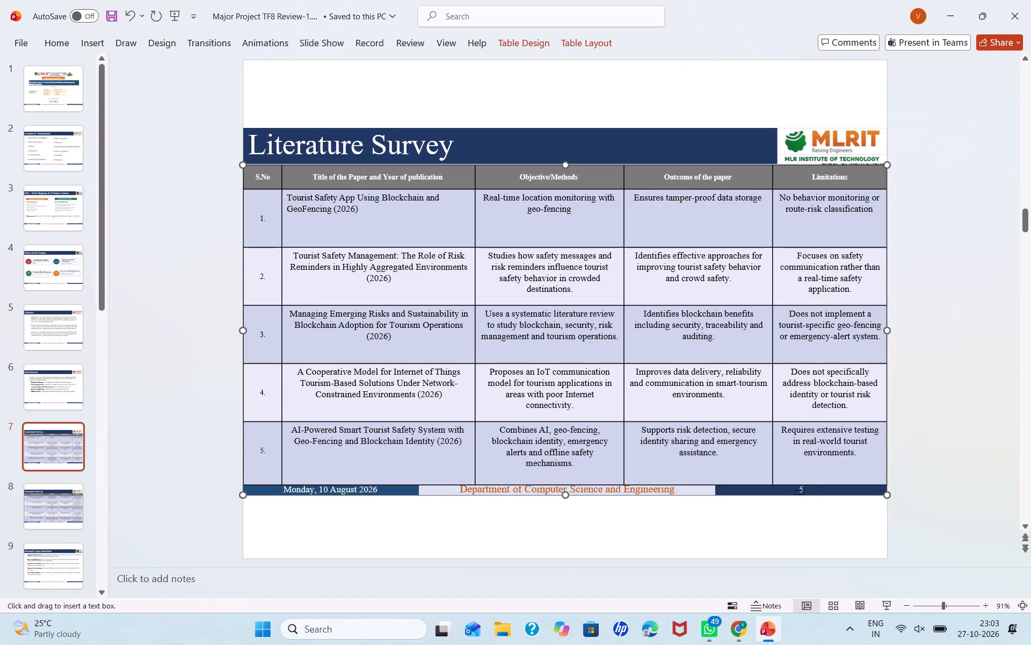
drag(803, 495, 810, 501)
click(810, 501)
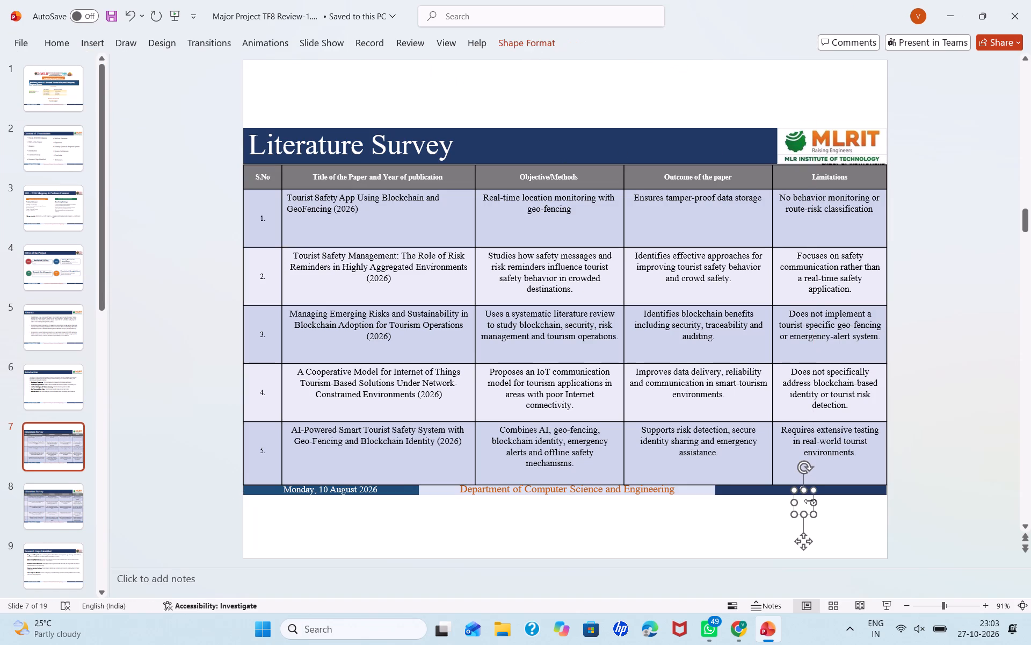
key(7)
Set the font size of the new page number 7 to 10.5.
drag(802, 497, 812, 508)
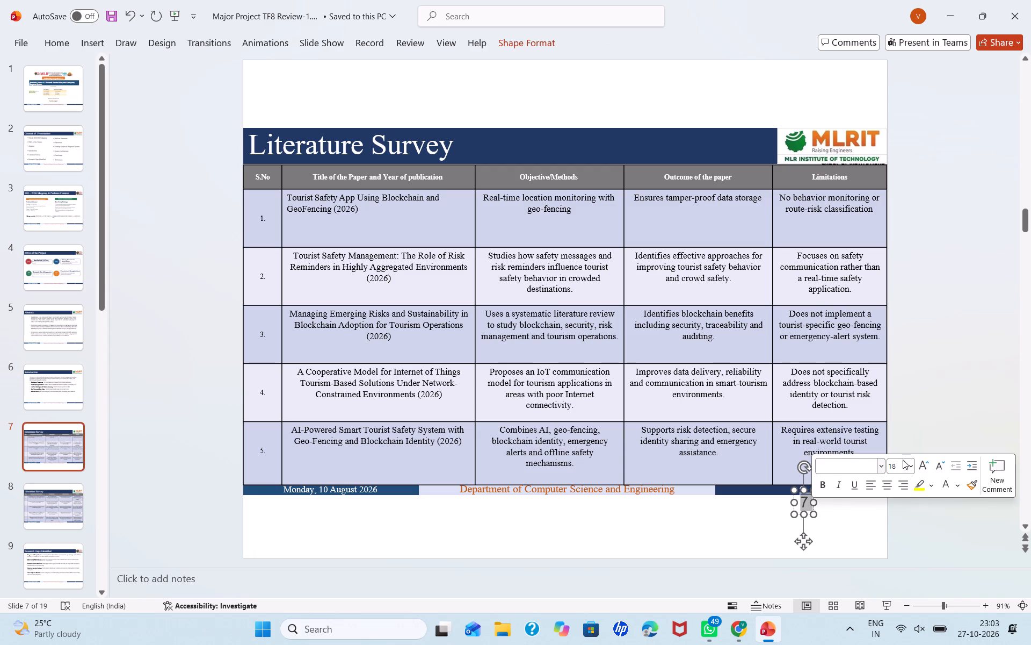
click(910, 467)
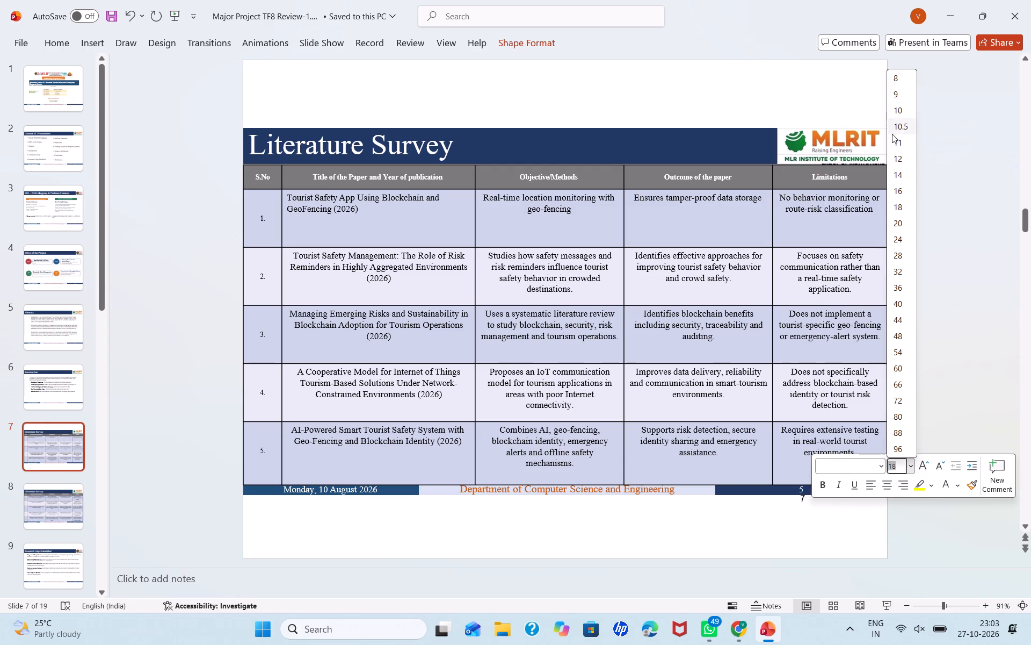
click(892, 134)
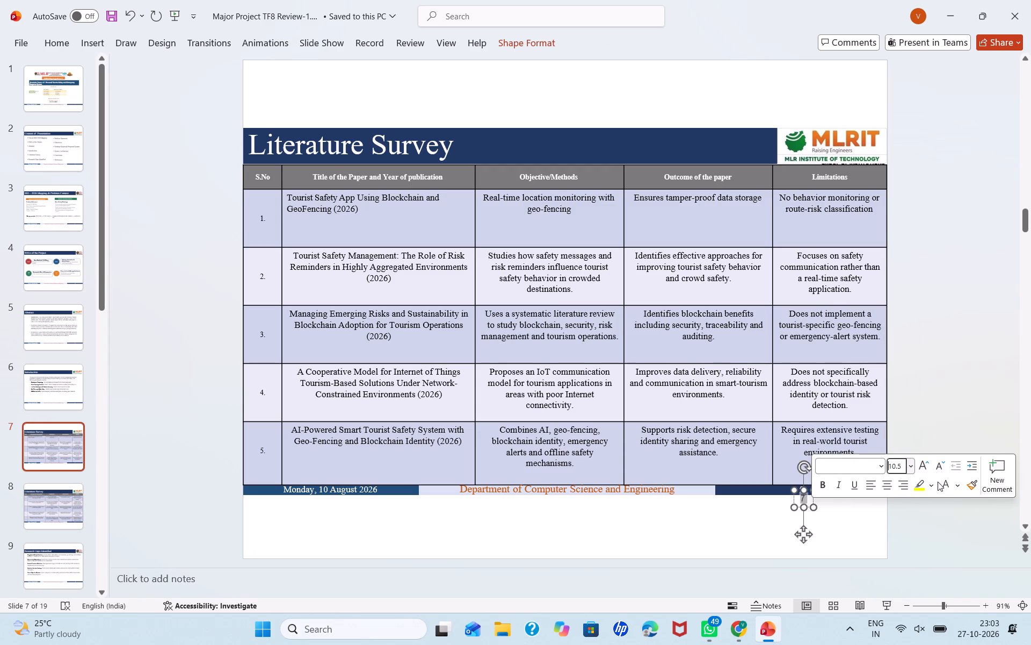
Move the 7 text box up into the footer bar, just before the old page number 5 on the first Literature Survey slide.
click(946, 486)
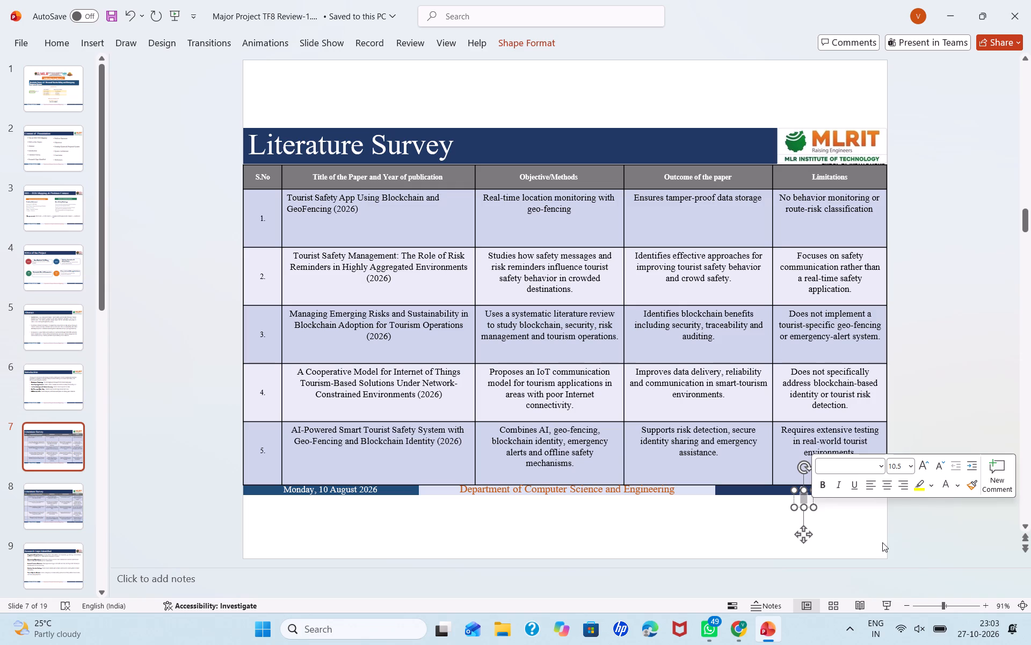
click(882, 542)
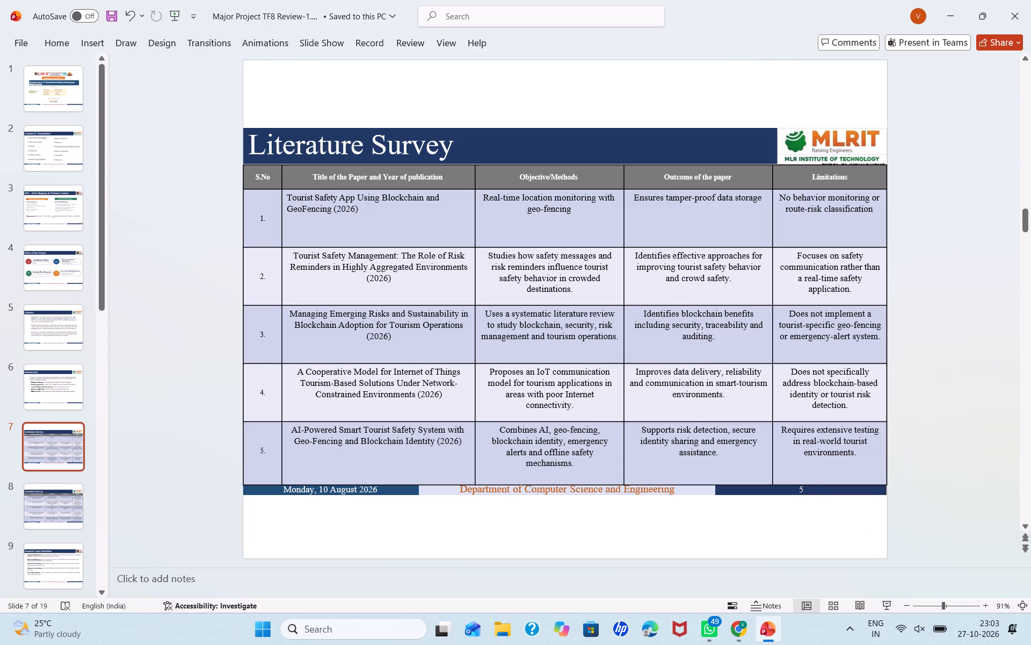
drag(808, 506, 811, 498)
drag(811, 498, 800, 498)
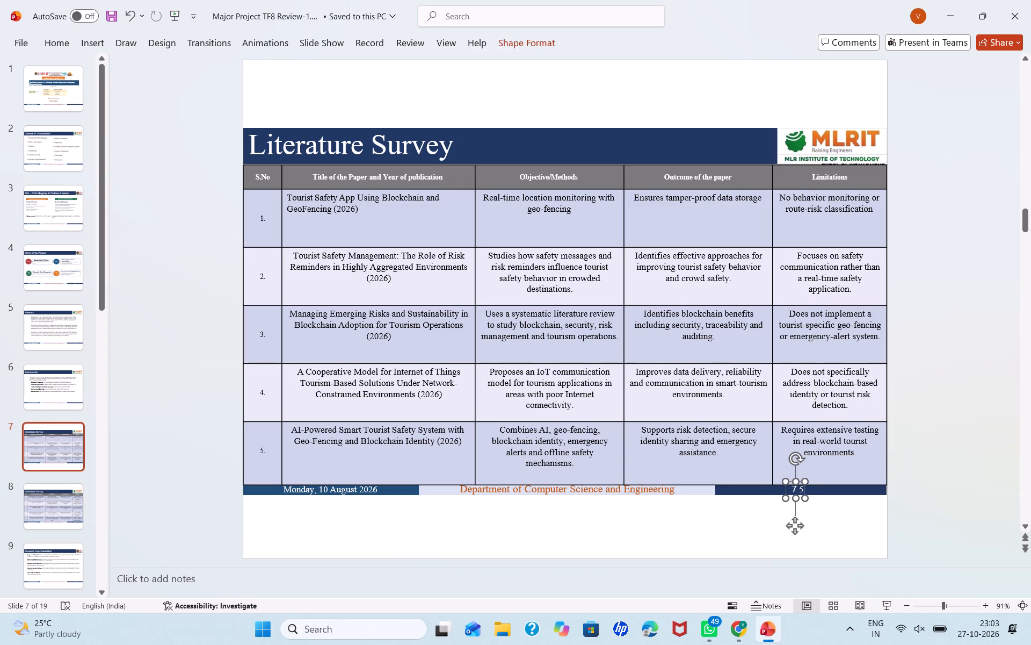
click(872, 535)
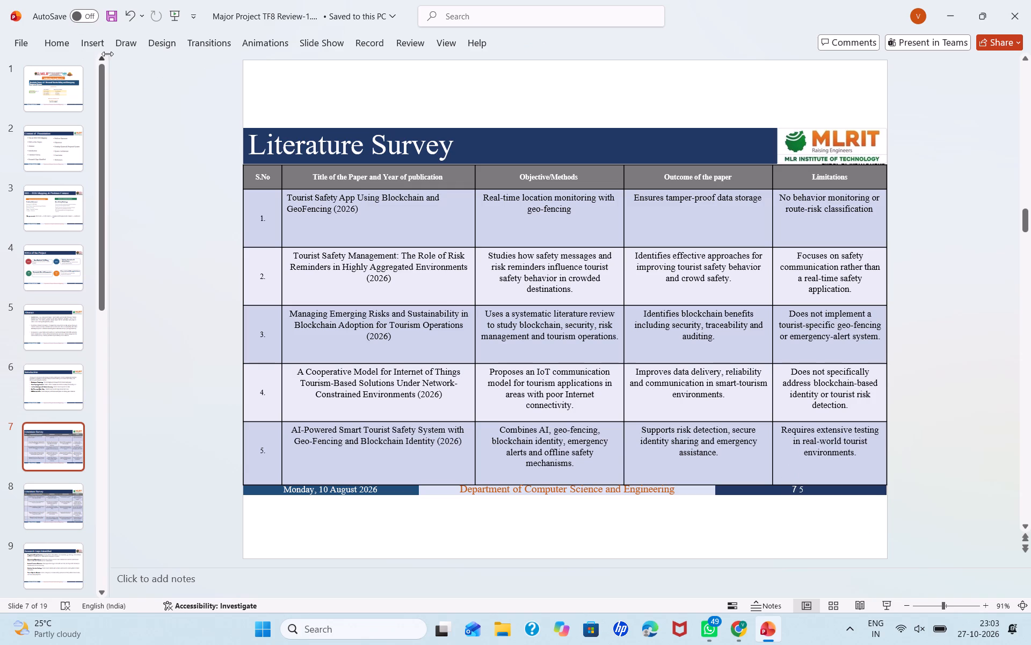
Cover the old footer page number 5 with dark blue pen ink on the first Literature Survey slide.
click(127, 48)
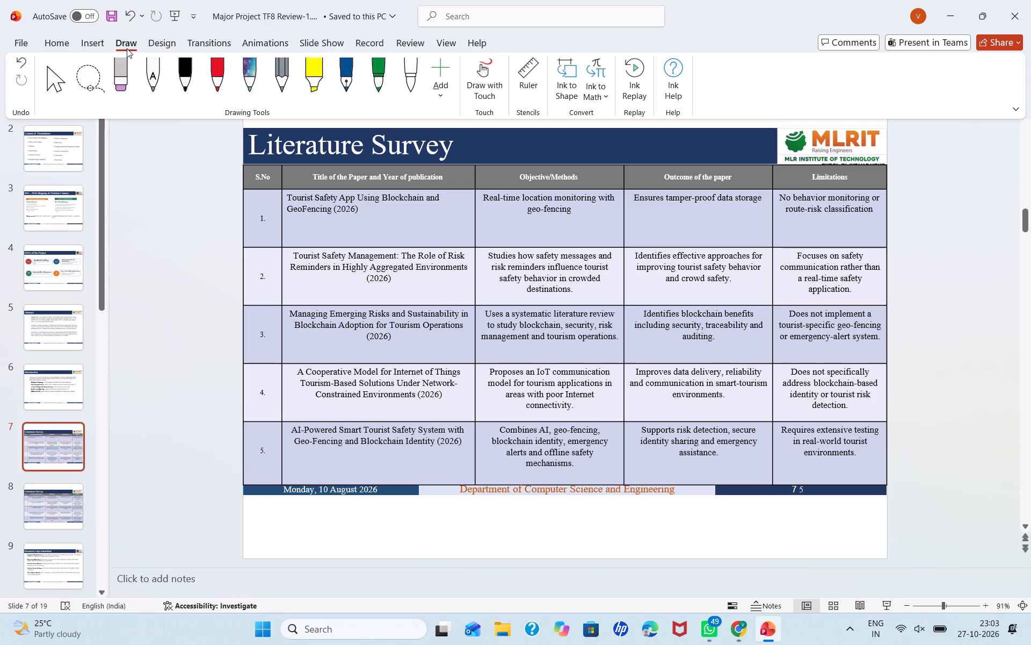
click(345, 78)
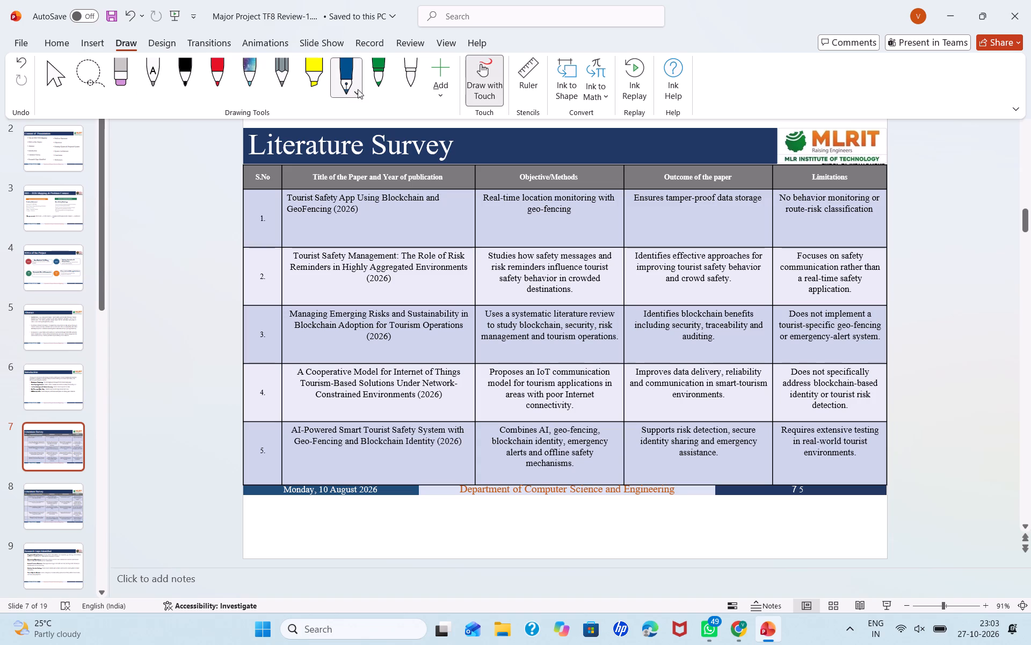
click(359, 93)
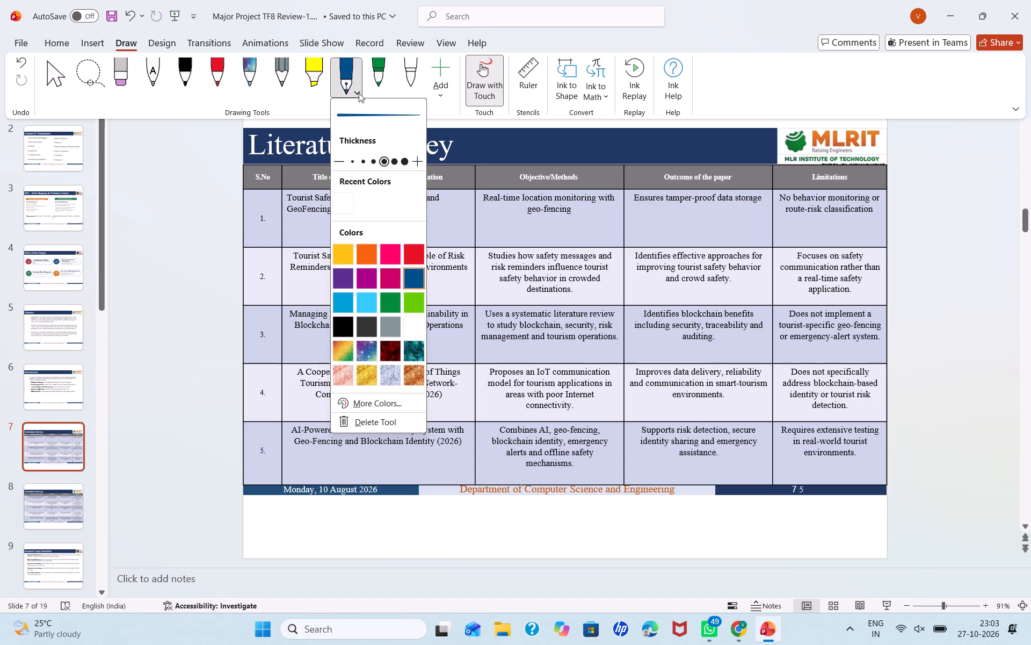
click(414, 273)
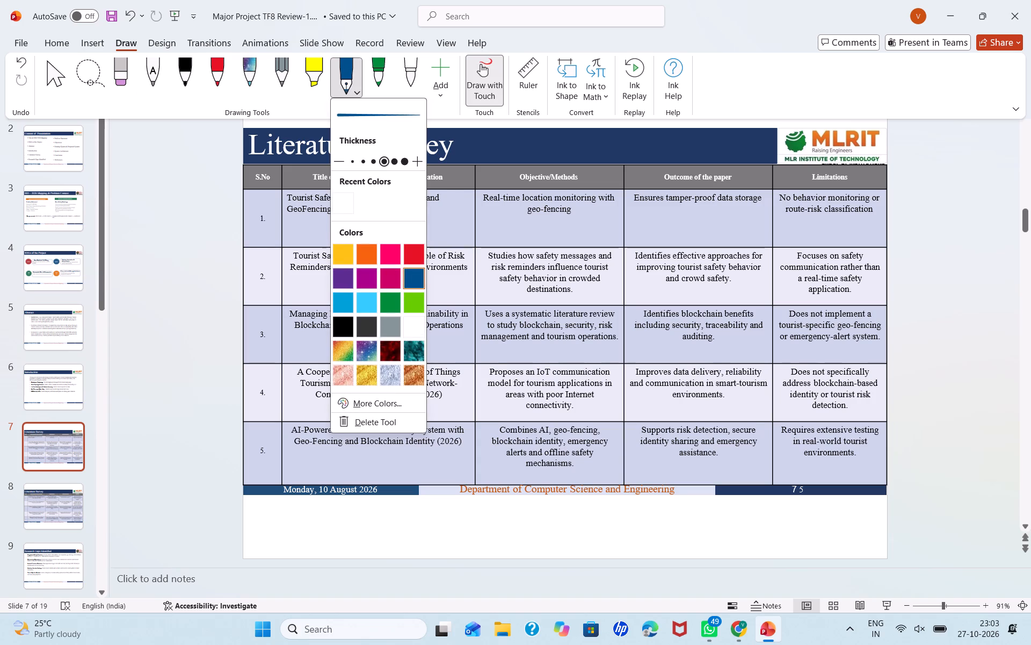
click(804, 488)
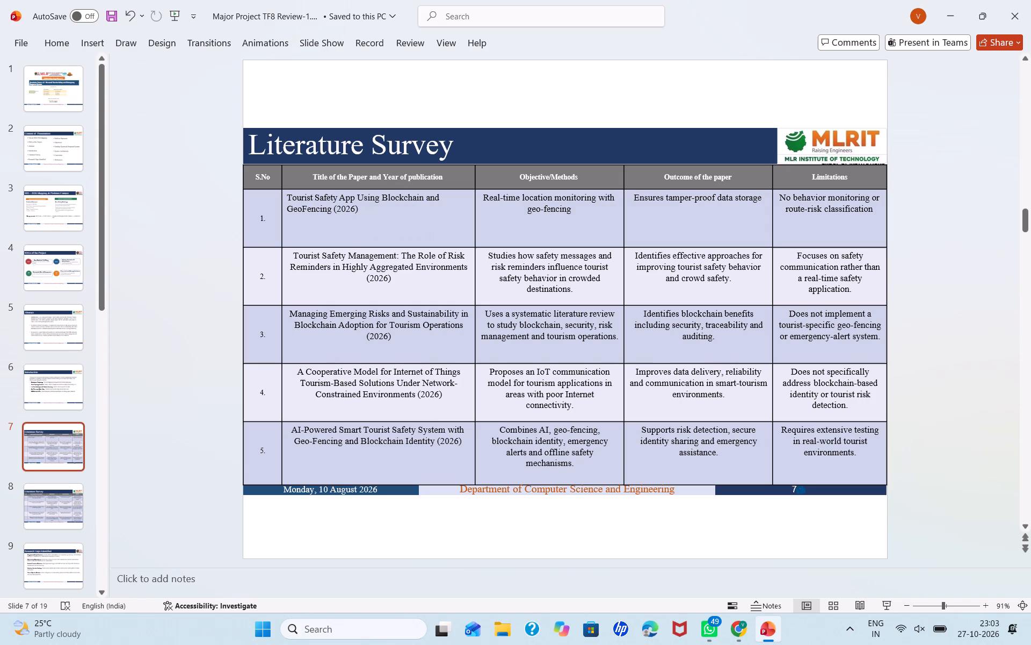
Change the pen colour to purple and draw over the footer bar just after the page number 7.
click(136, 44)
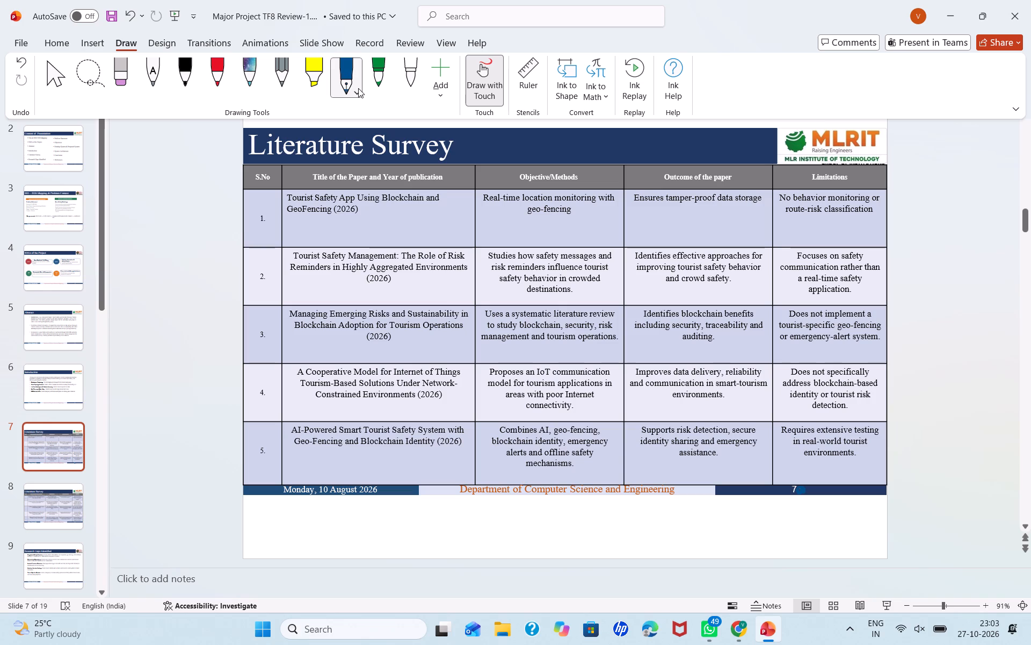
click(358, 88)
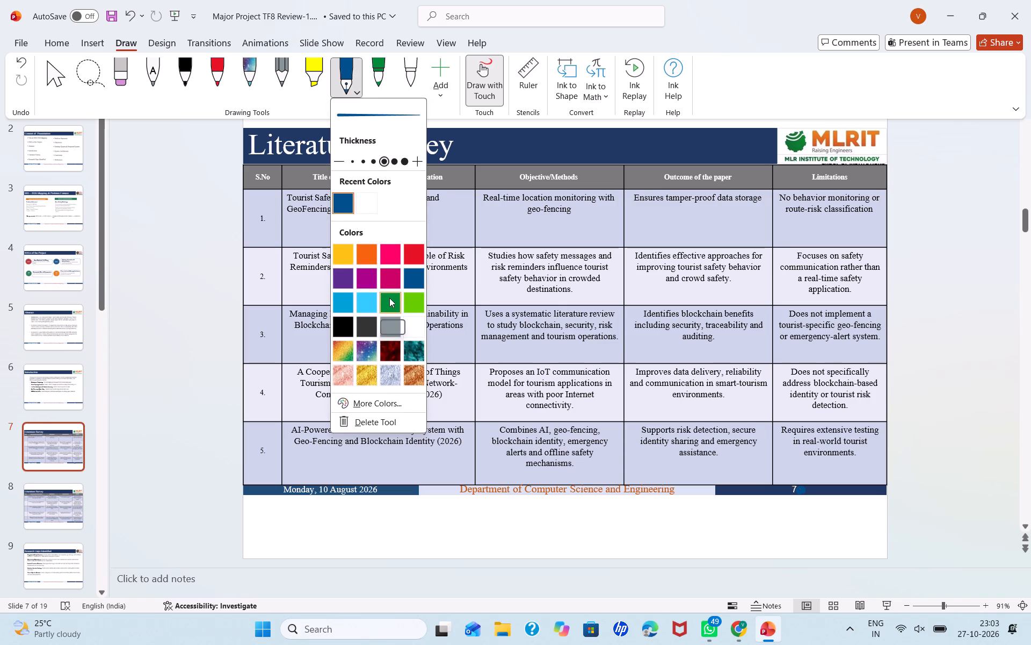
click(348, 276)
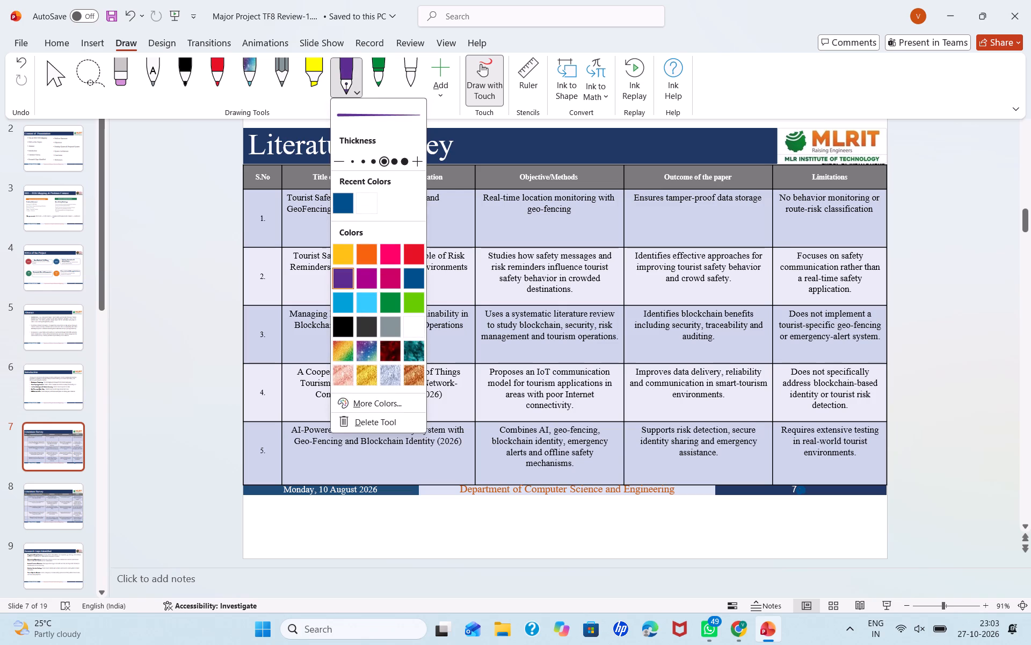
drag(821, 491, 803, 492)
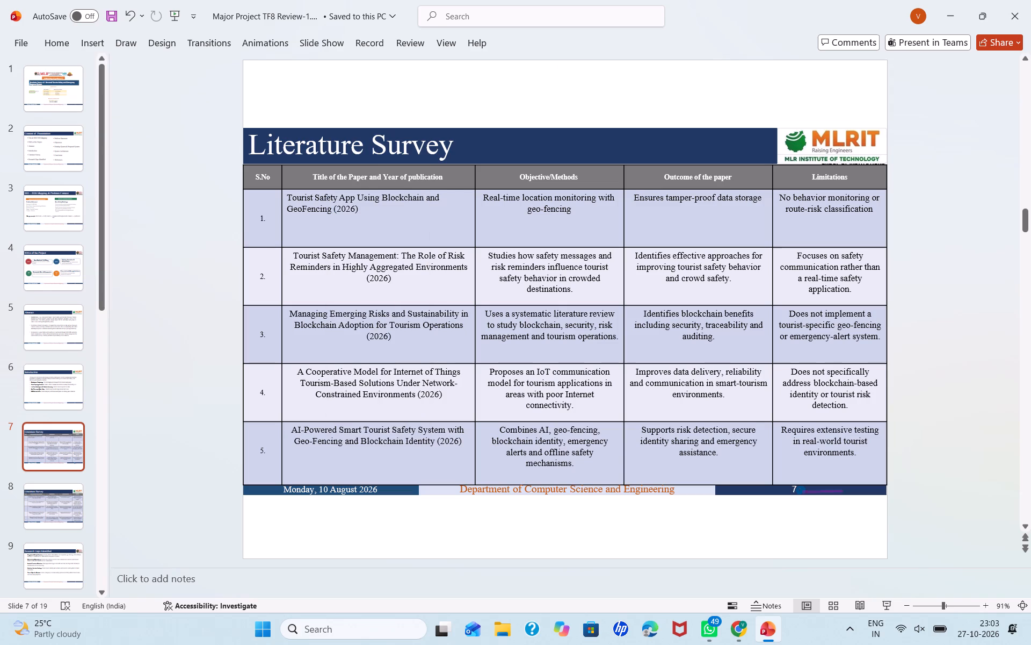
drag(803, 492, 810, 490)
Set the pen to the custom purple #562A86 and draw short strokes on the footer bar before the page number 7.
click(125, 33)
click(361, 91)
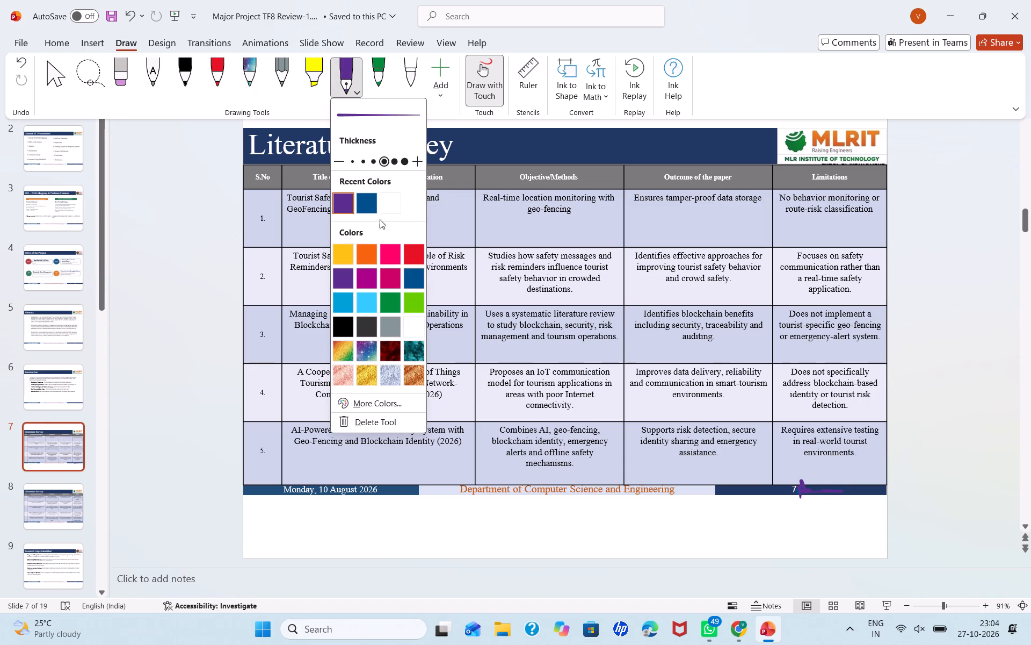
scroll(386, 283, down, 1)
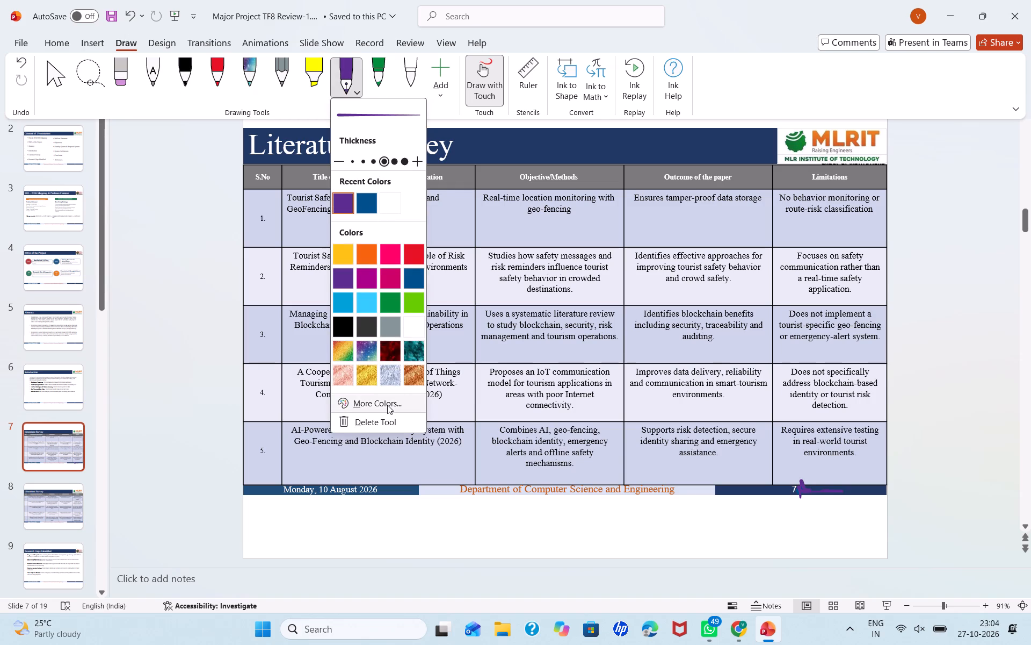
click(387, 405)
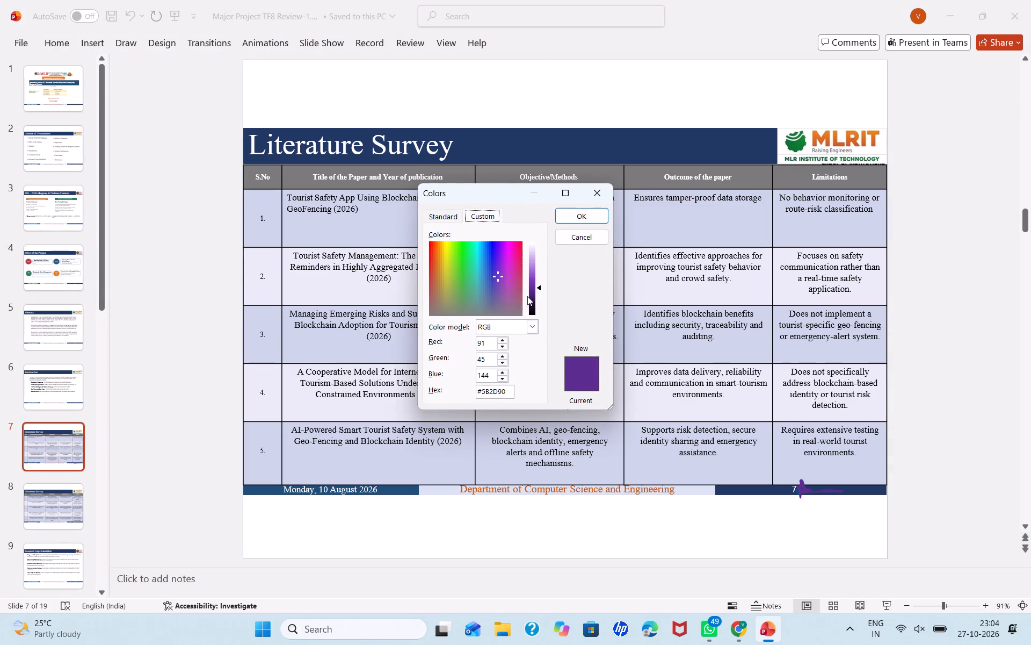
click(538, 286)
click(576, 212)
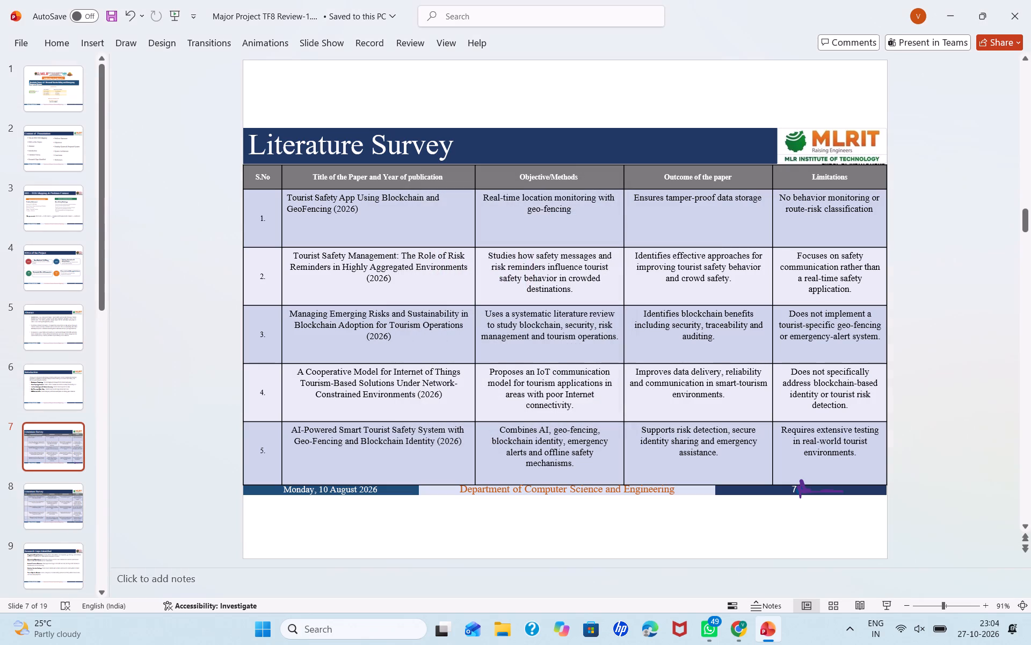
drag(742, 491, 771, 493)
drag(771, 493, 747, 493)
Set the drawing pen to the custom dark blue #003258, darkened from the palette's dark blue.
click(120, 39)
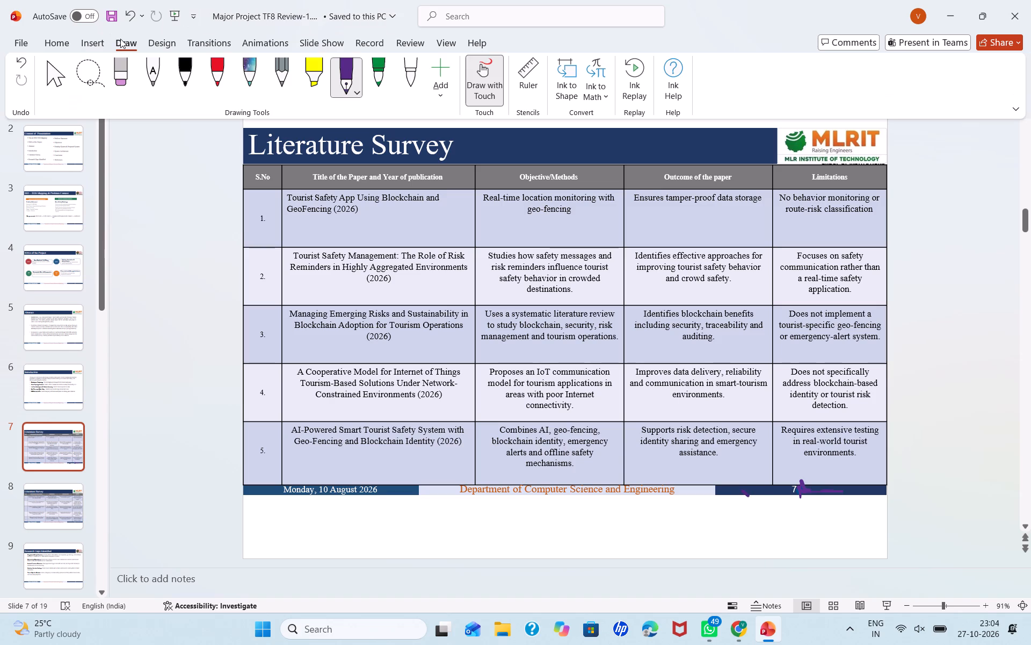
click(358, 87)
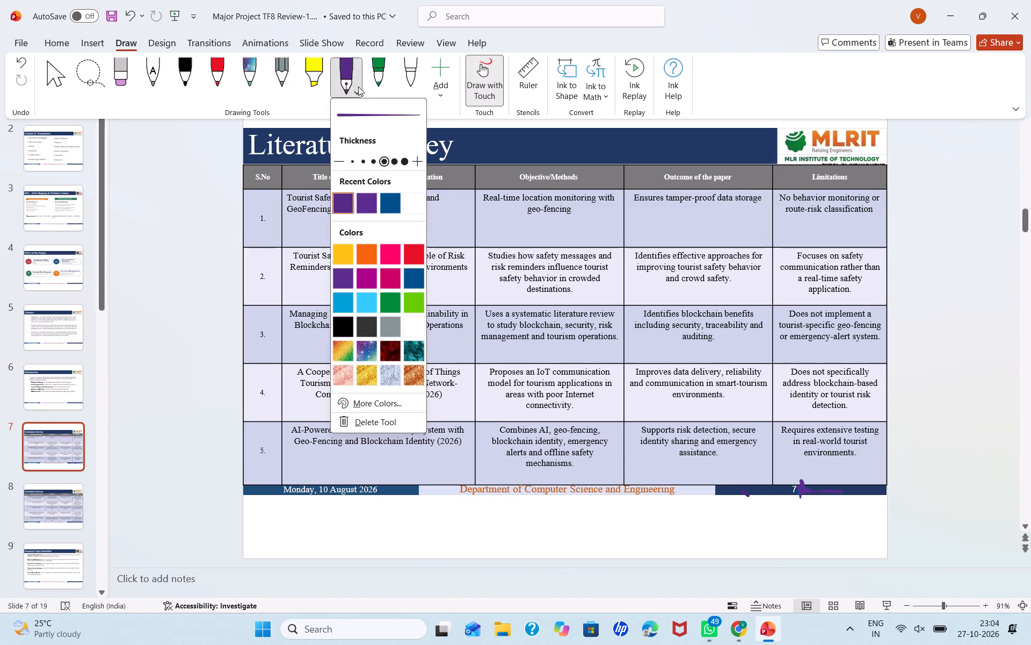
click(414, 275)
click(401, 401)
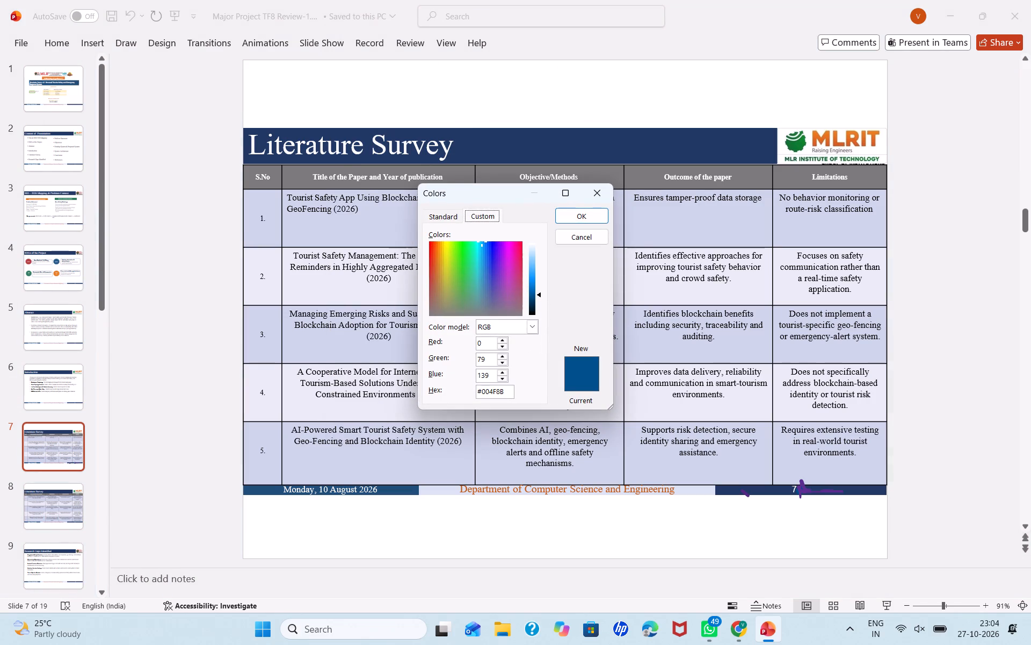
click(542, 295)
drag(539, 293, 539, 308)
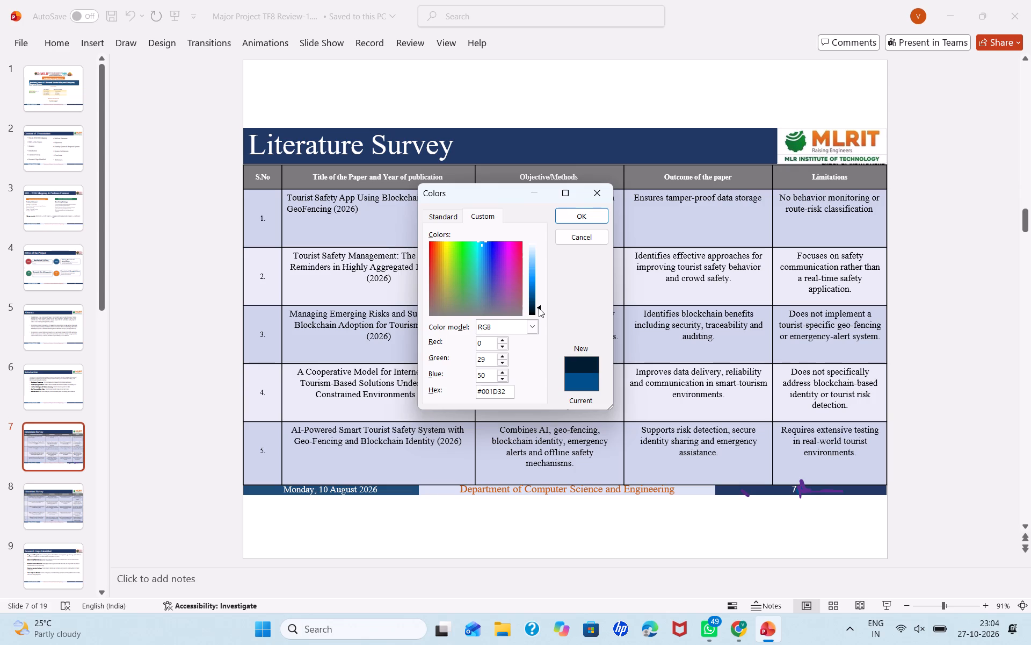
drag(539, 308, 539, 303)
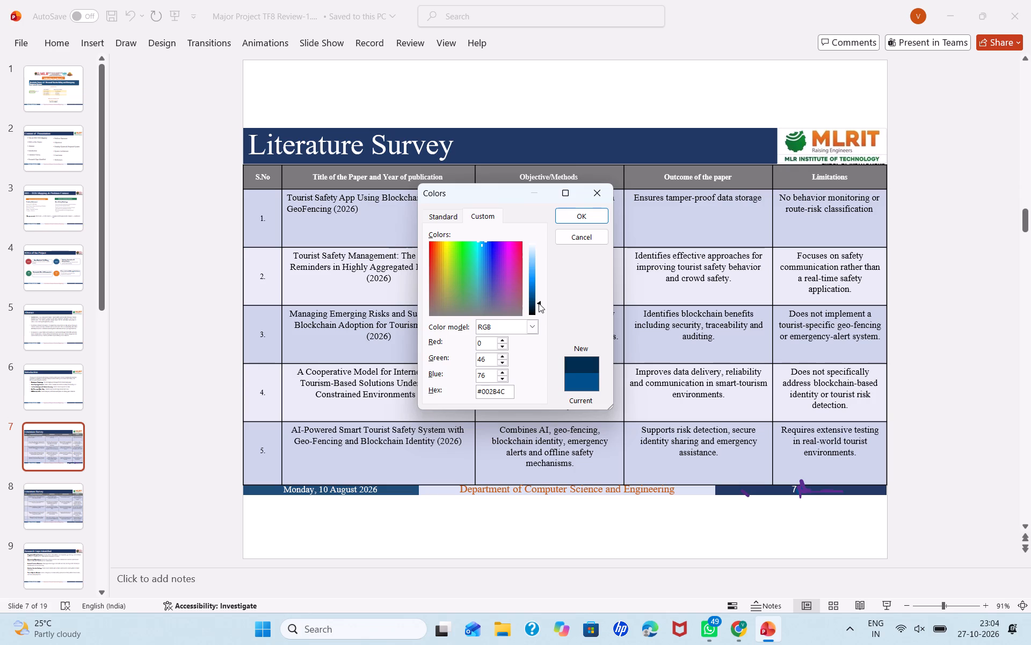
drag(539, 303, 540, 300)
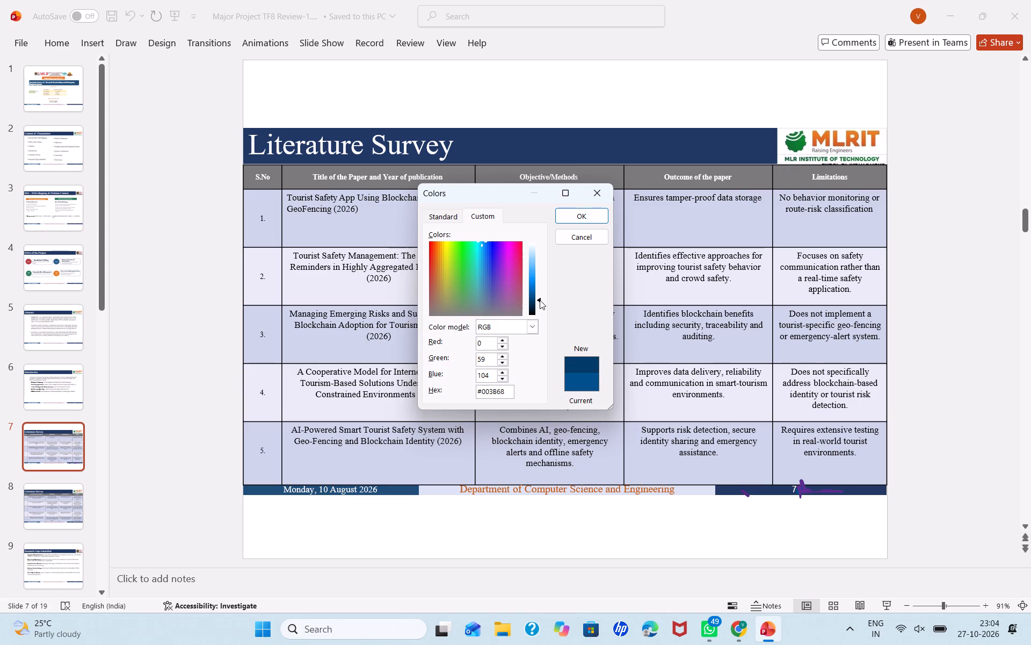
click(539, 300)
drag(538, 297, 538, 298)
drag(538, 298, 539, 302)
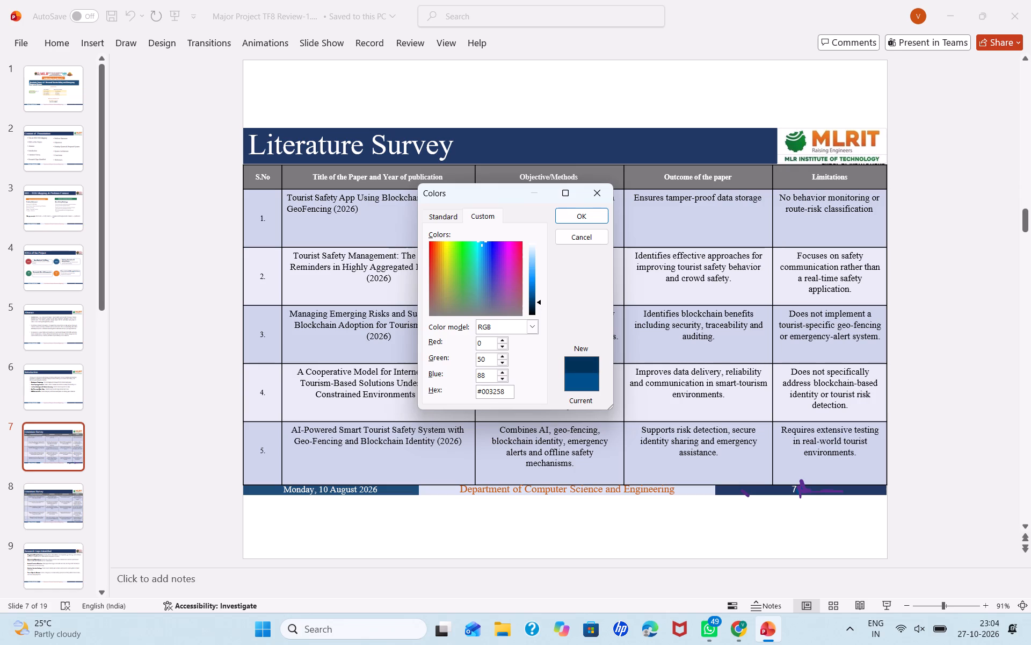
drag(813, 496, 802, 496)
click(802, 496)
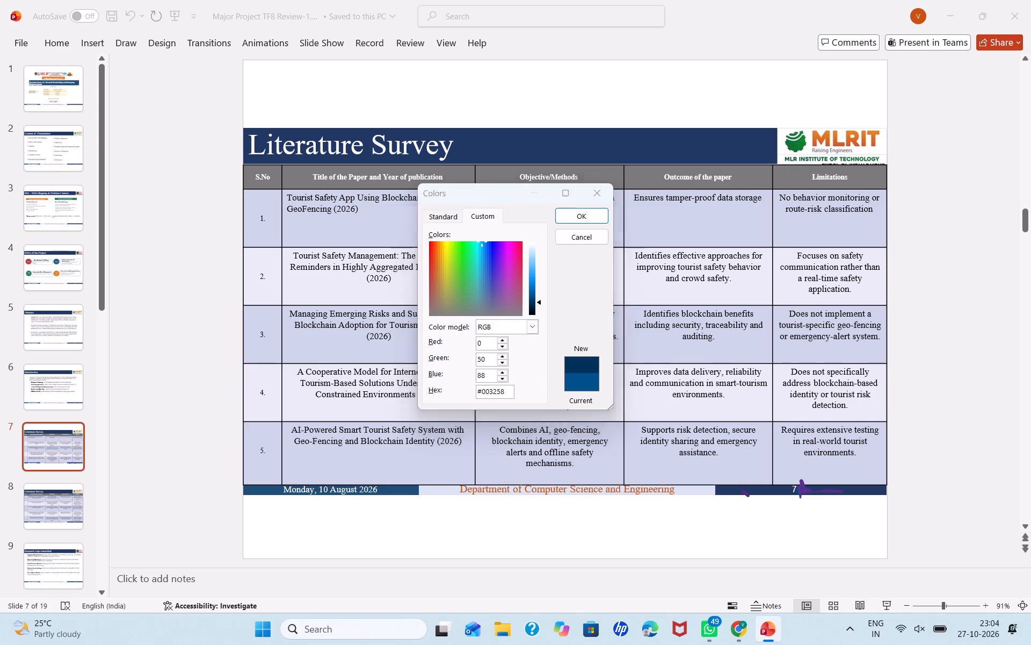
click(592, 212)
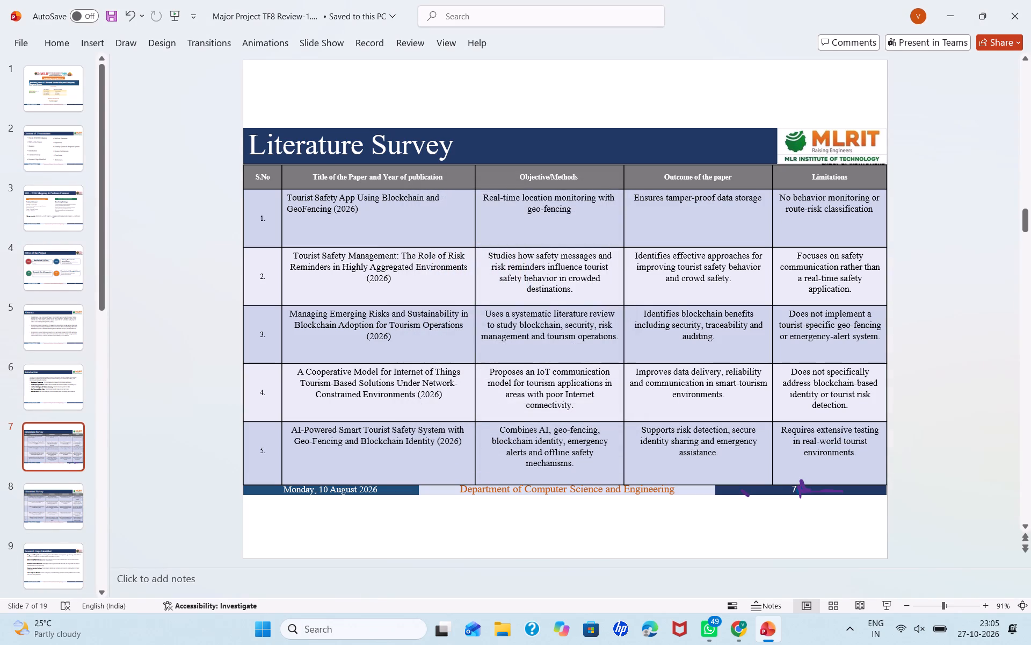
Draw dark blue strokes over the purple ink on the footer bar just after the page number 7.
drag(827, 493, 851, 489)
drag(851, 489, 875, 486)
Undo all the pen strokes on the footer bar, including the ink covering the old page number 5.
click(126, 17)
click(126, 17)
click(126, 17)
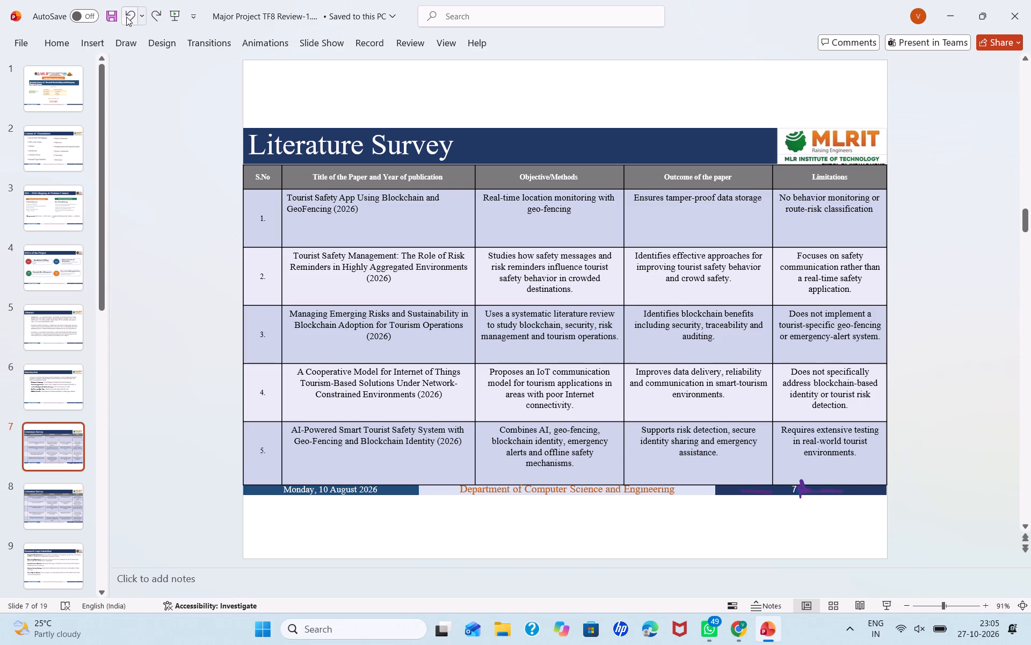
click(126, 17)
click(126, 17)
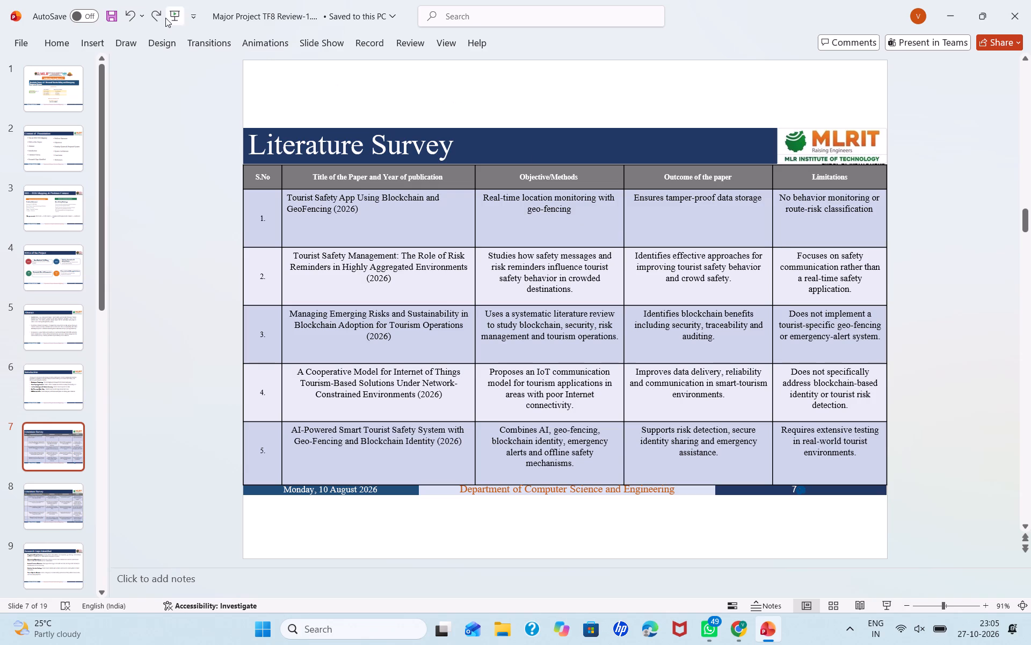
click(123, 15)
Cover the old footer page number 5 beside the 7 with the recent custom dark blue pen ink.
click(801, 488)
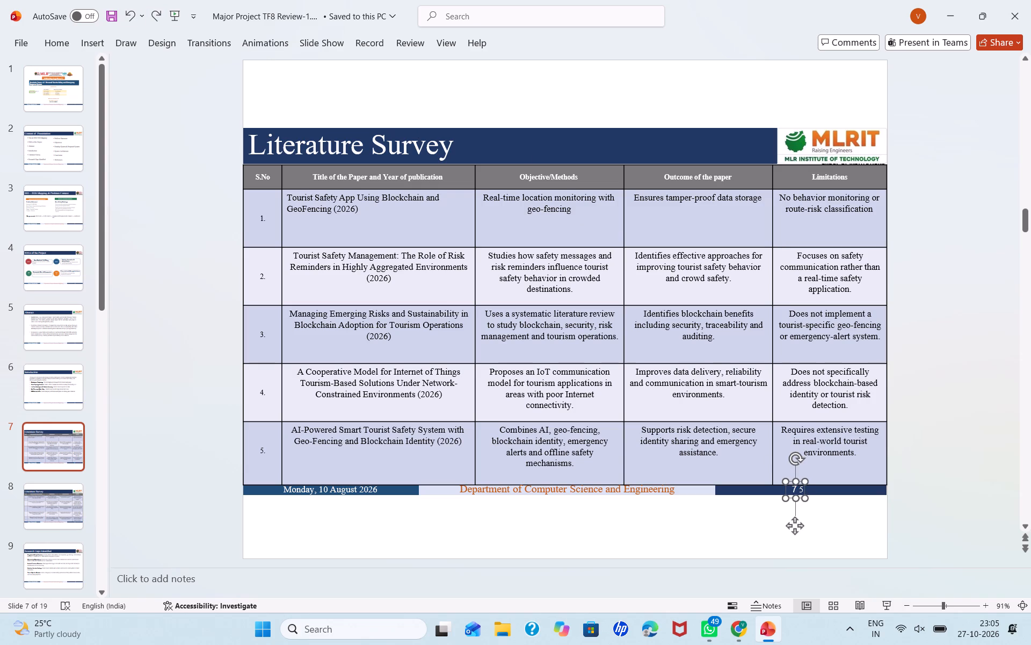
click(824, 490)
click(798, 491)
click(117, 45)
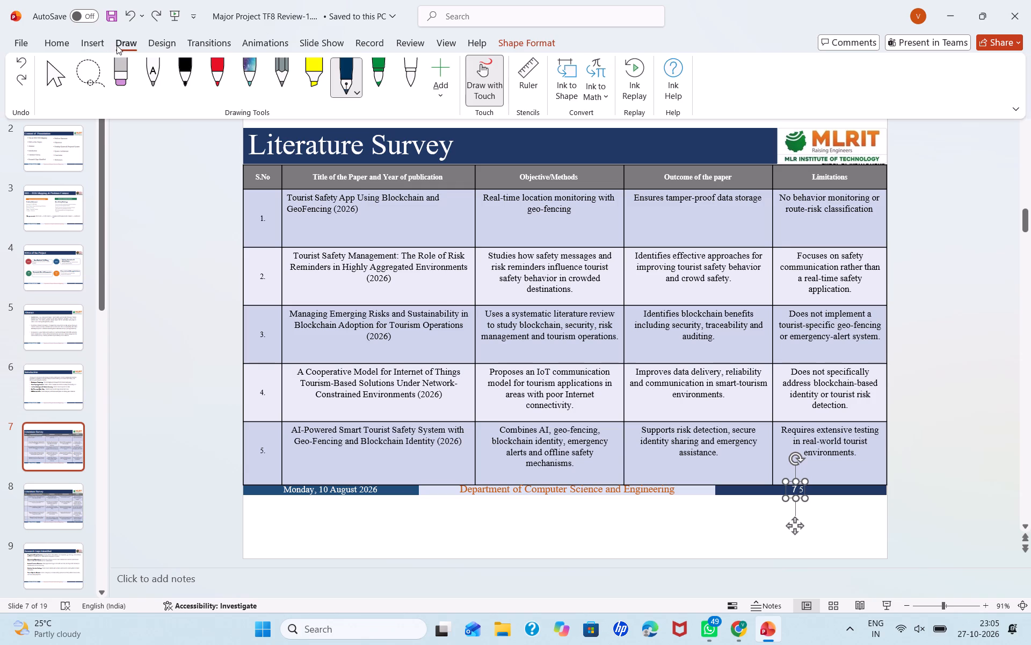
click(351, 77)
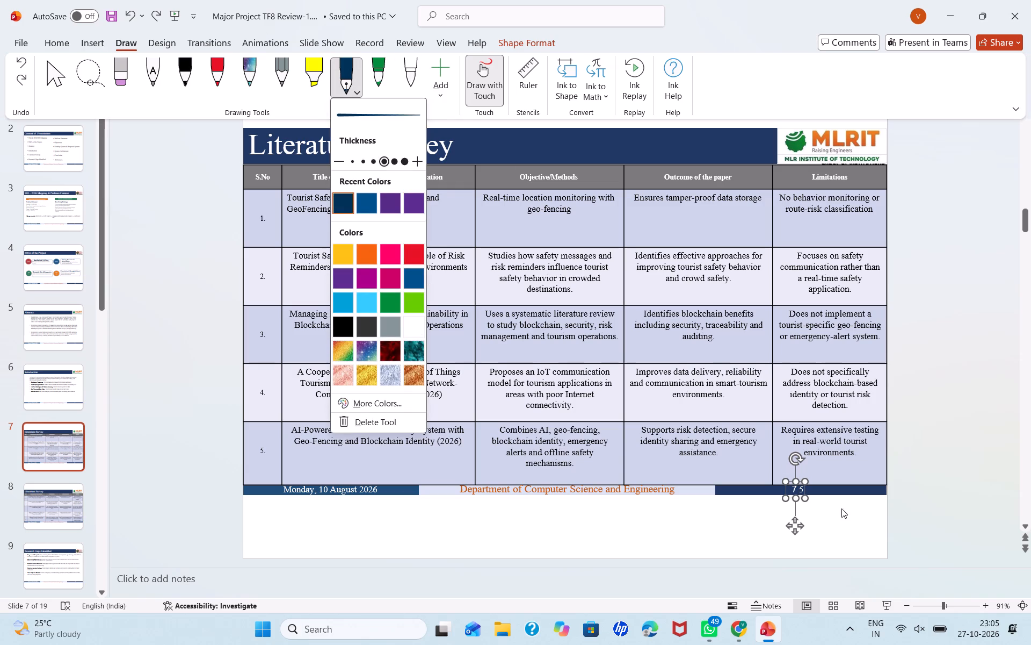
click(819, 492)
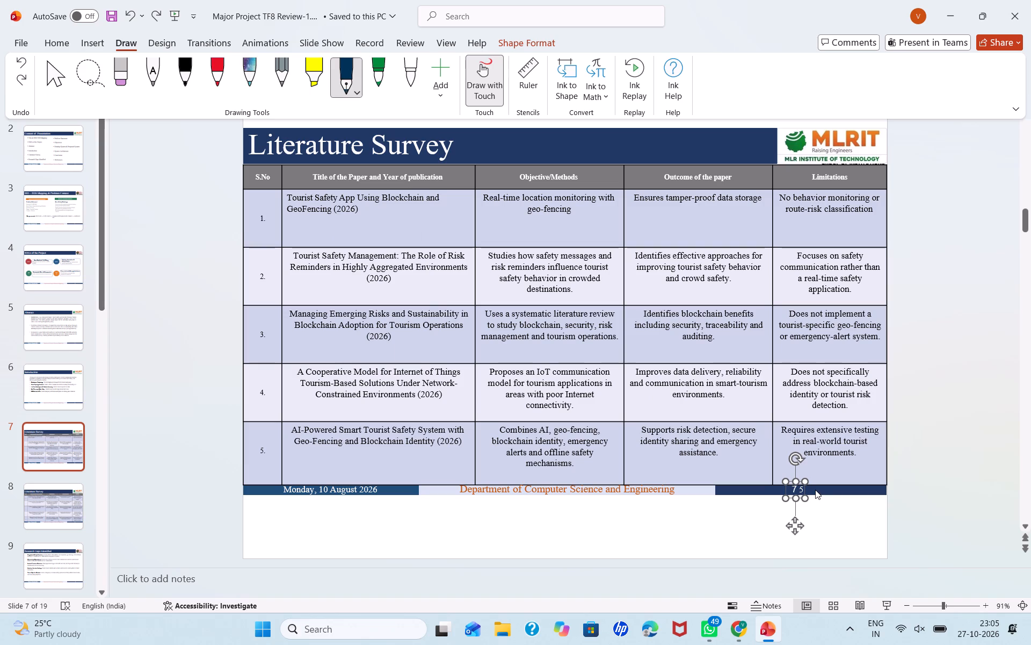
click(815, 490)
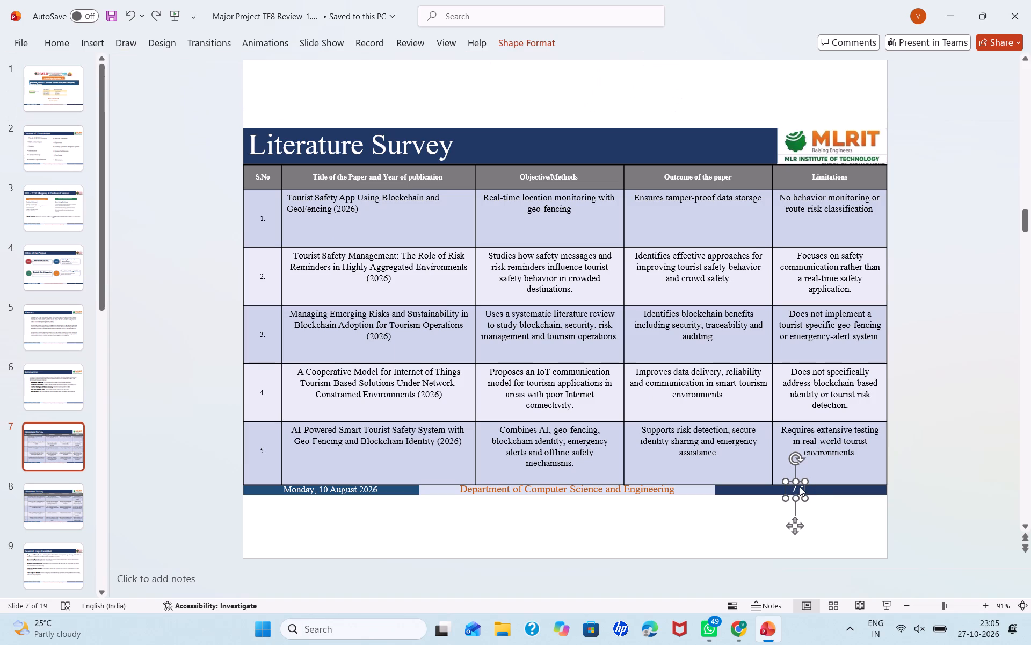
click(132, 38)
click(349, 80)
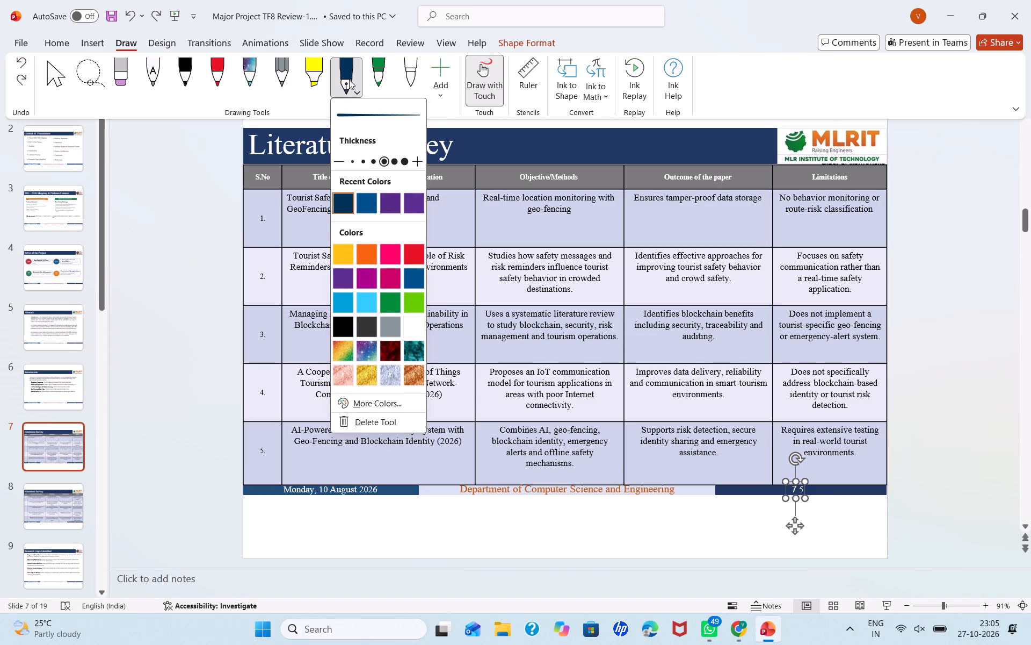
click(346, 203)
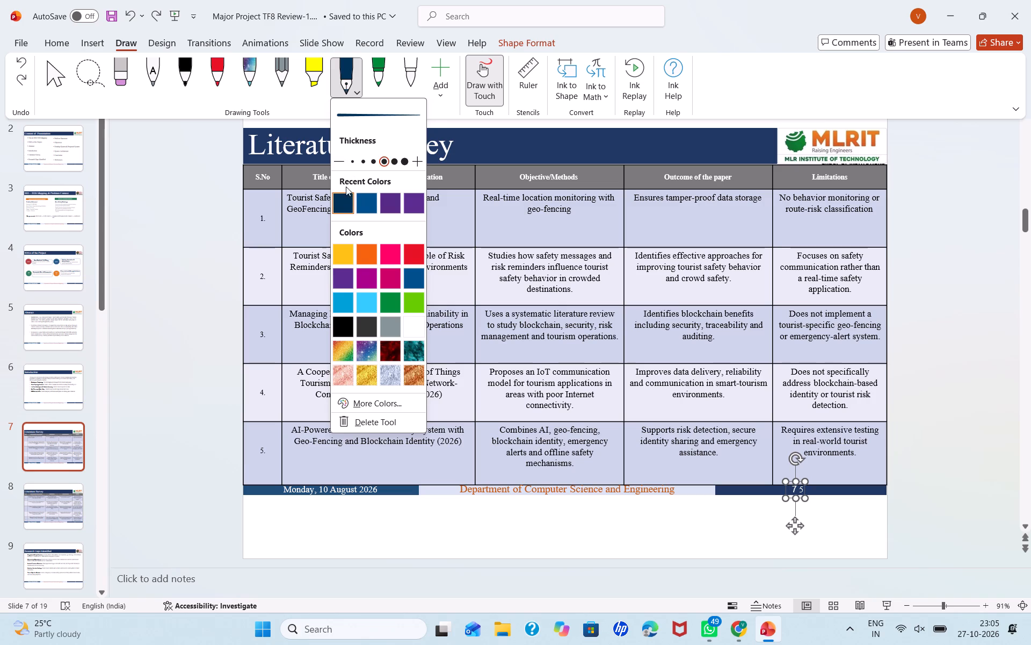
click(347, 203)
click(802, 490)
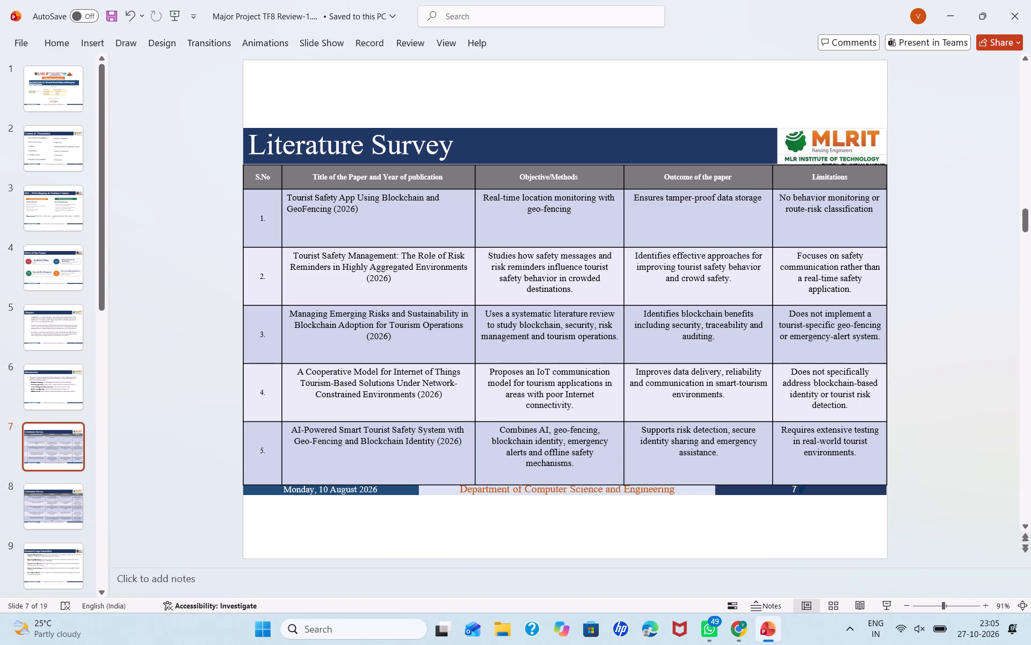
key(Escape)
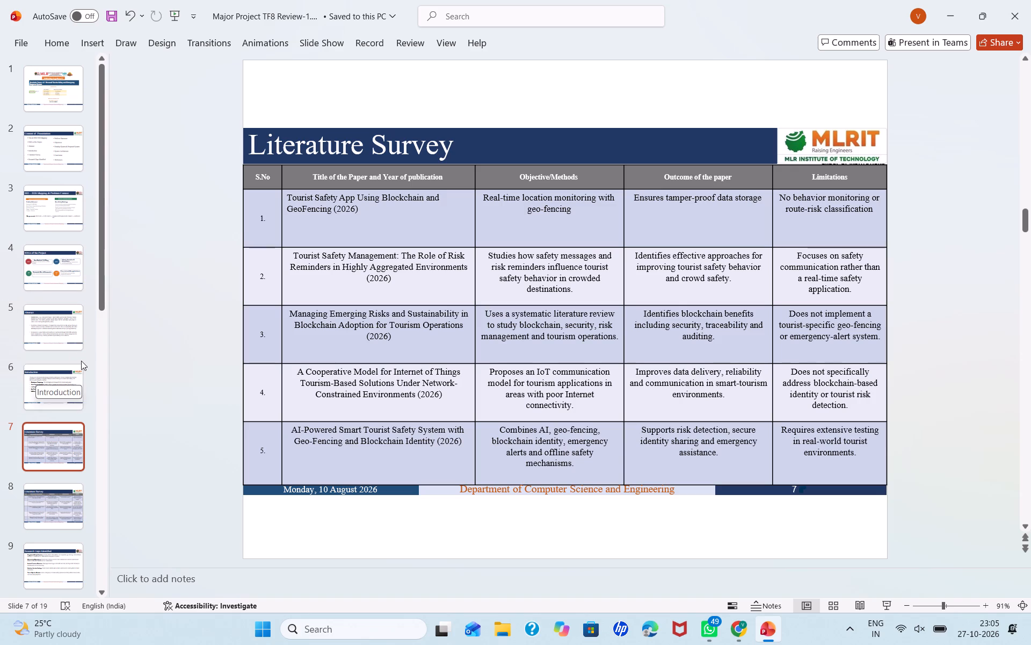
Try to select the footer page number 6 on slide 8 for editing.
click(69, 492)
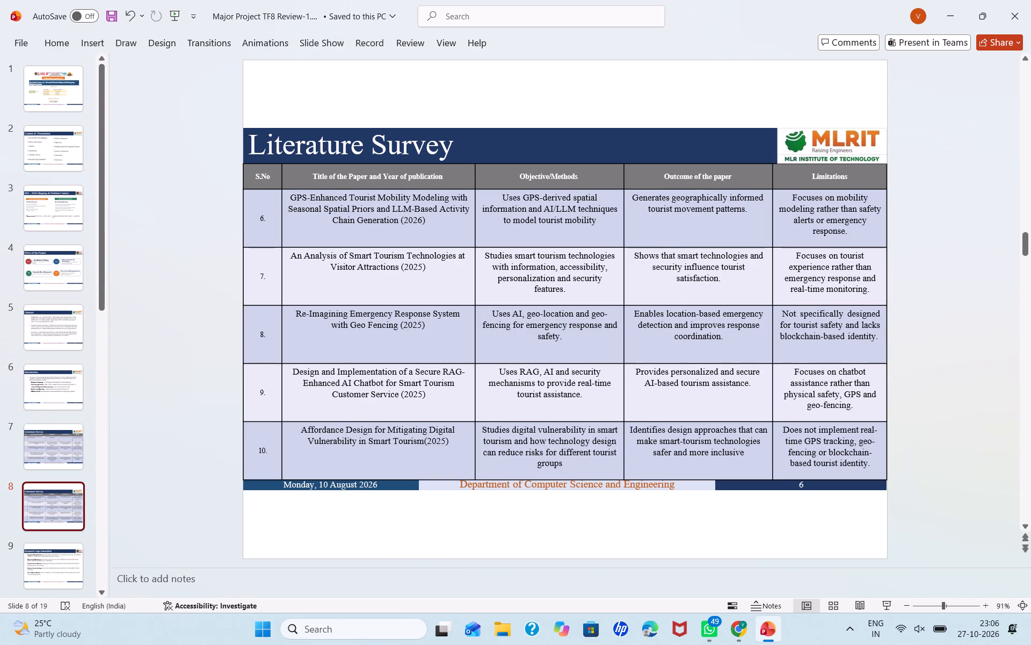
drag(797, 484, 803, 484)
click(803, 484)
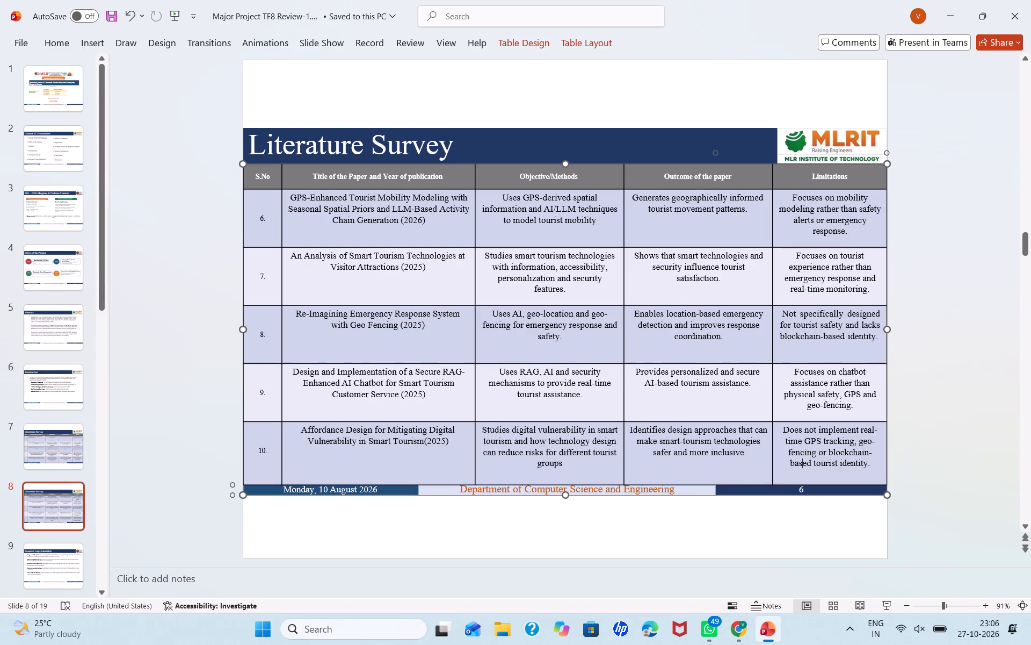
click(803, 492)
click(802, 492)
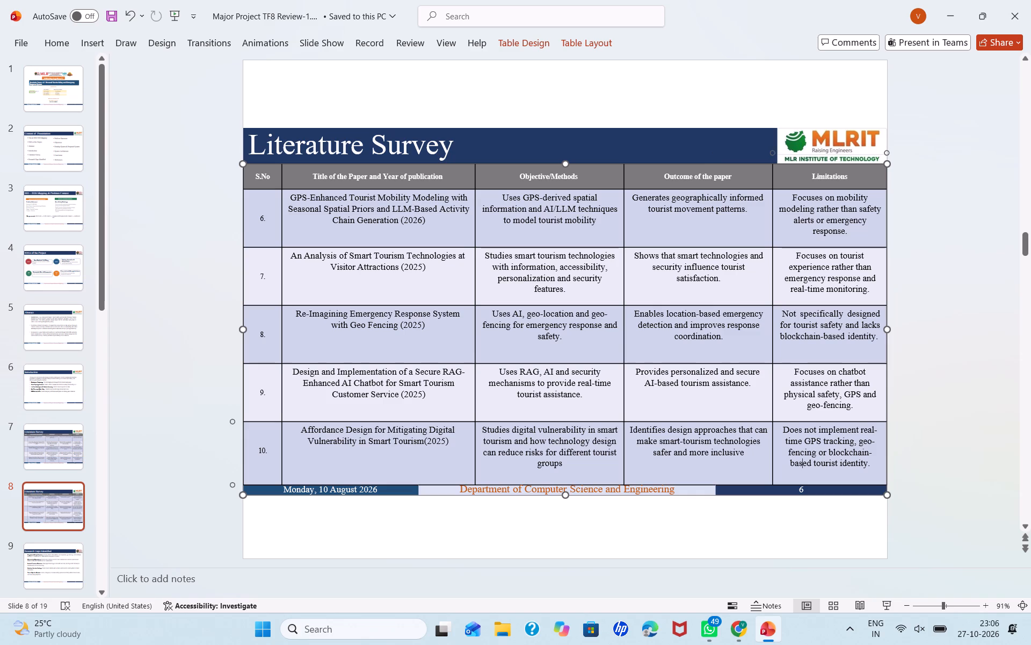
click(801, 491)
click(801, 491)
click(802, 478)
Cover the footer page number 6 on slide 8 with the recent custom dark blue pen ink.
click(57, 453)
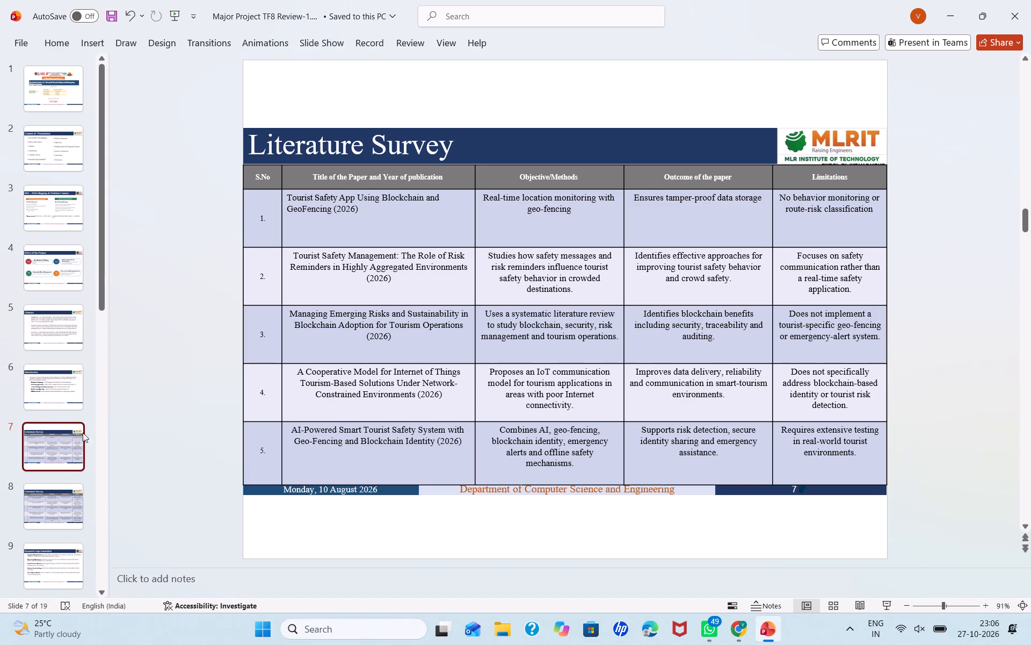
click(53, 494)
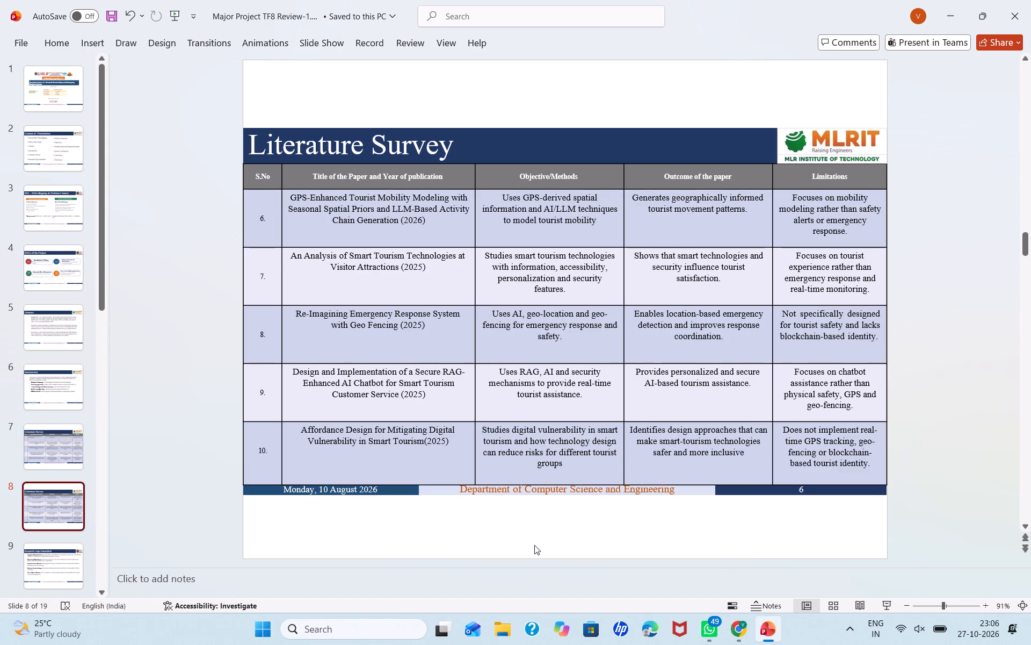
click(134, 39)
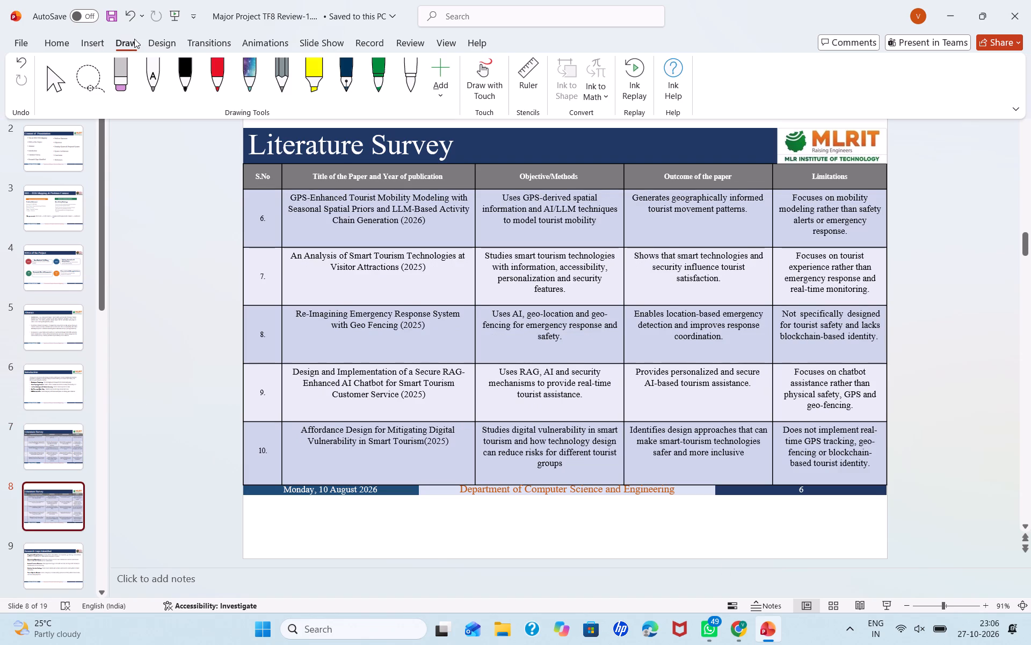
click(351, 76)
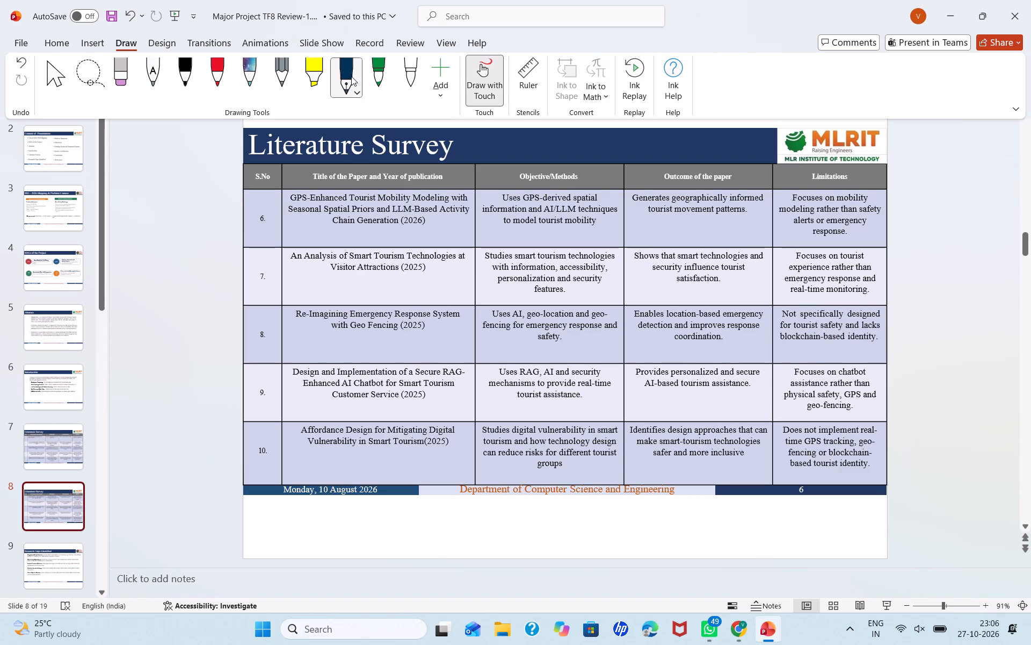
click(351, 78)
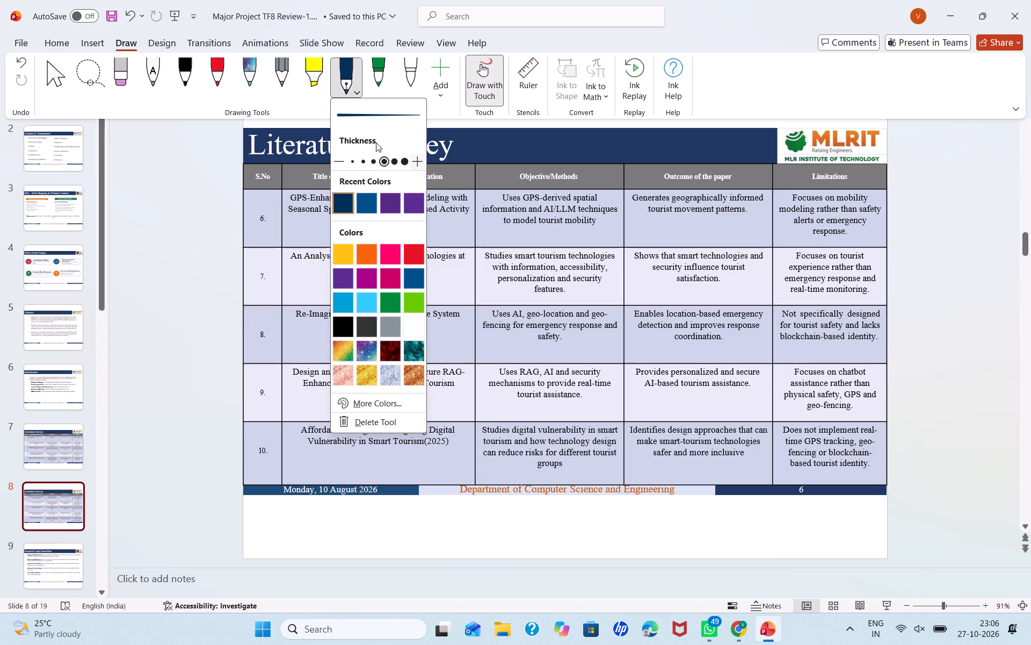
click(345, 201)
click(802, 492)
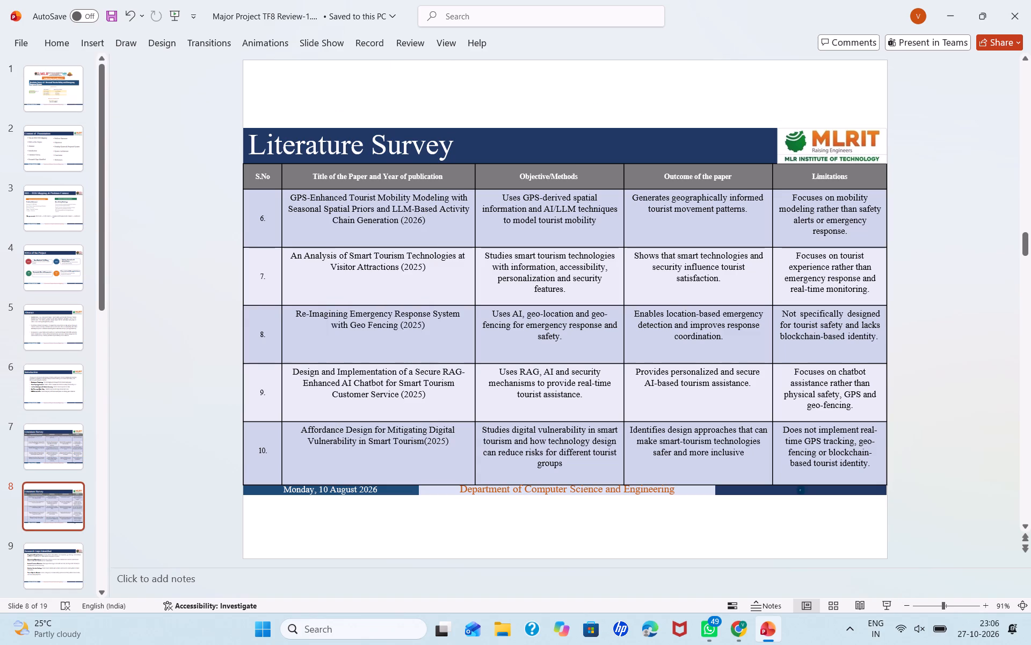
click(801, 491)
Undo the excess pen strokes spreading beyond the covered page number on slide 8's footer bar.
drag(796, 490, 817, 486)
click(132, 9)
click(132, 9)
Insert a small text box reading 8 and place it on slide 8's footer bar by the covered page number.
click(95, 34)
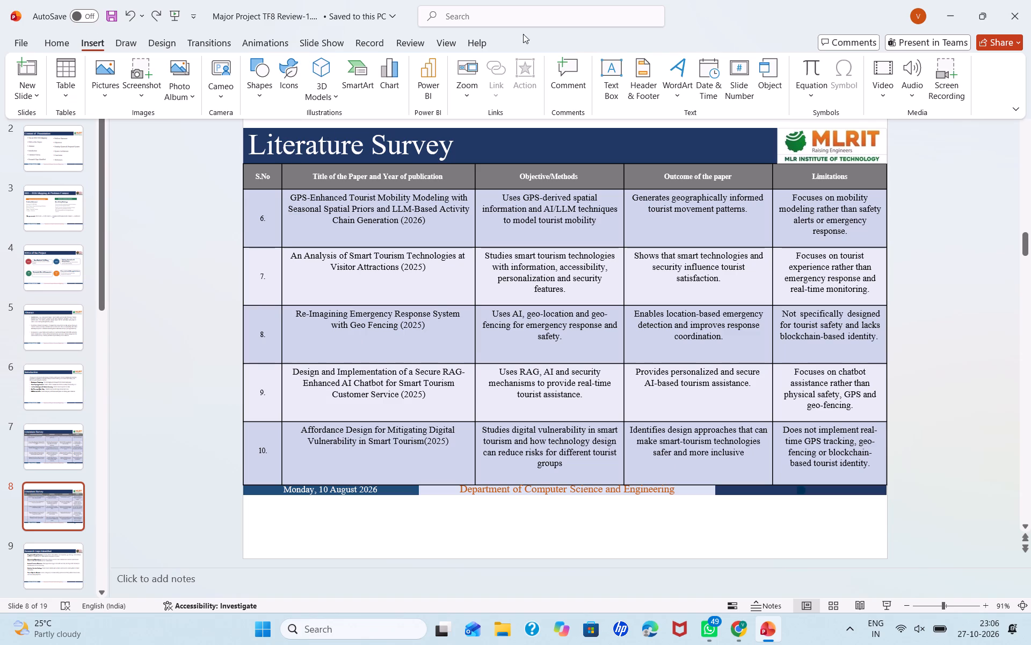
click(618, 71)
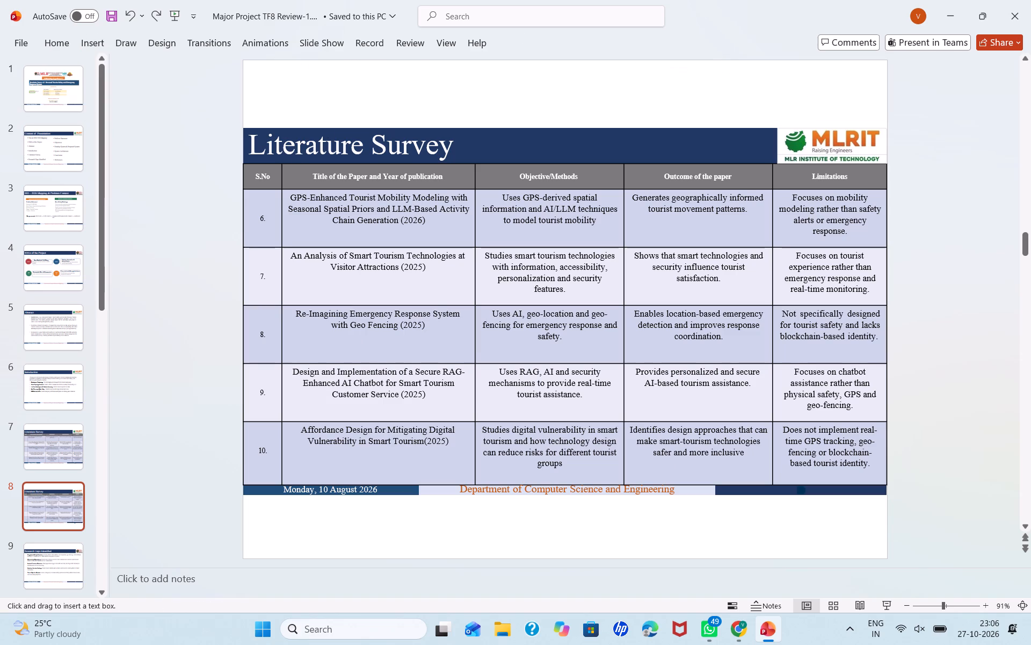
drag(786, 490, 807, 494)
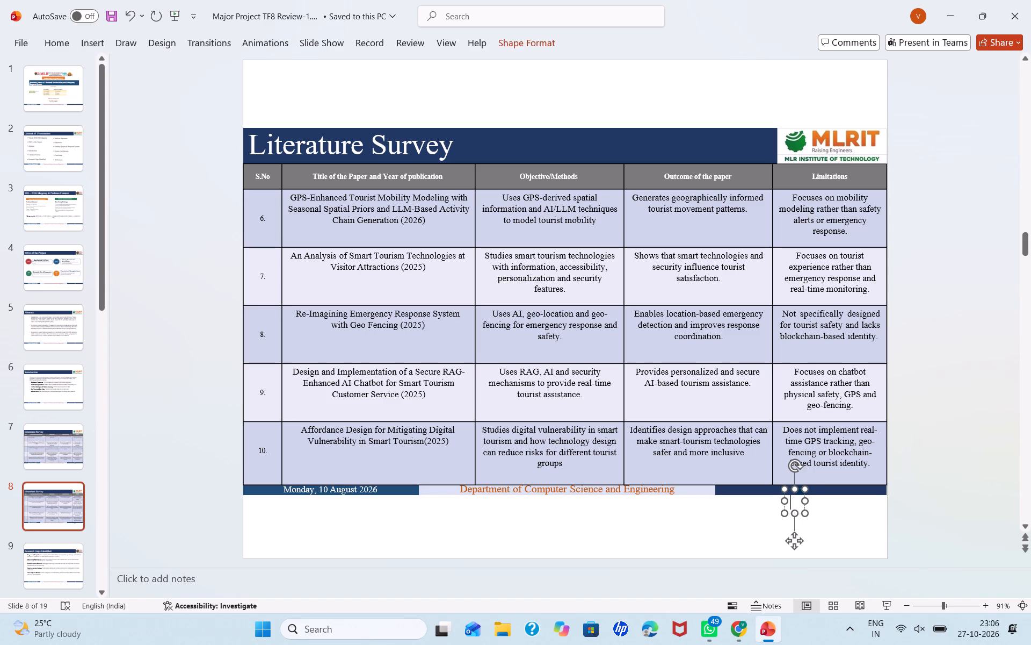
key(8)
drag(800, 499, 794, 499)
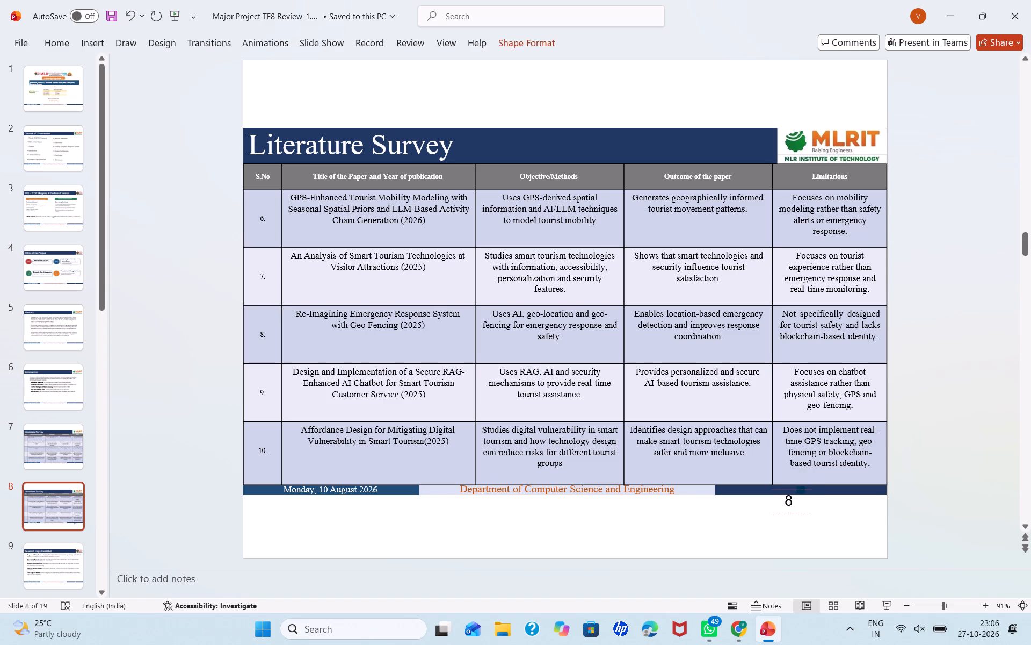
drag(794, 499, 797, 491)
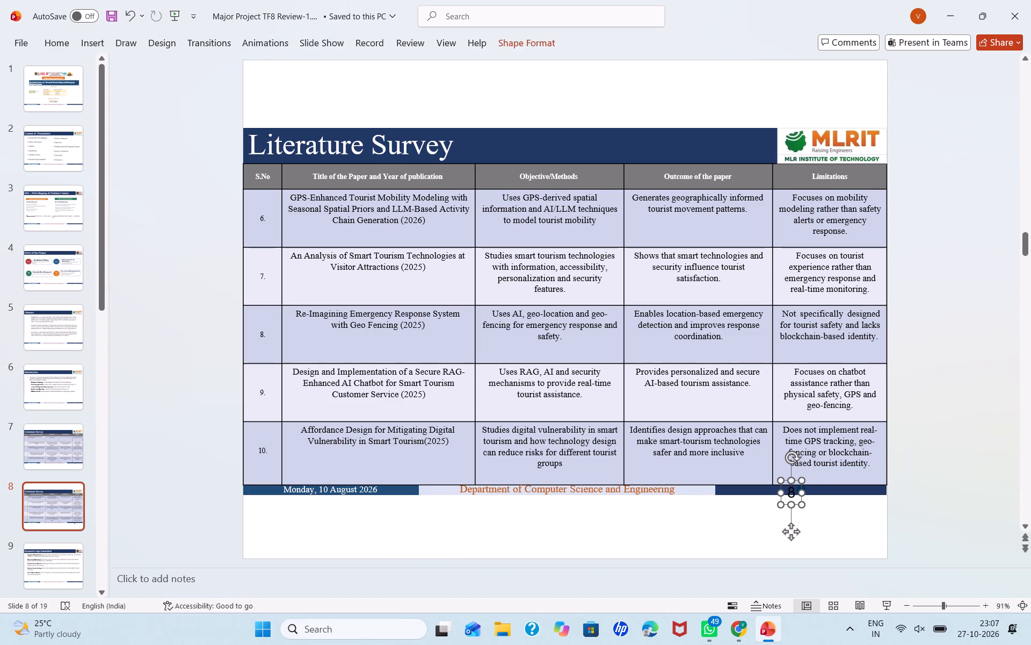
Format the new page number 8 with font size 10.5 and white text.
drag(789, 491, 795, 494)
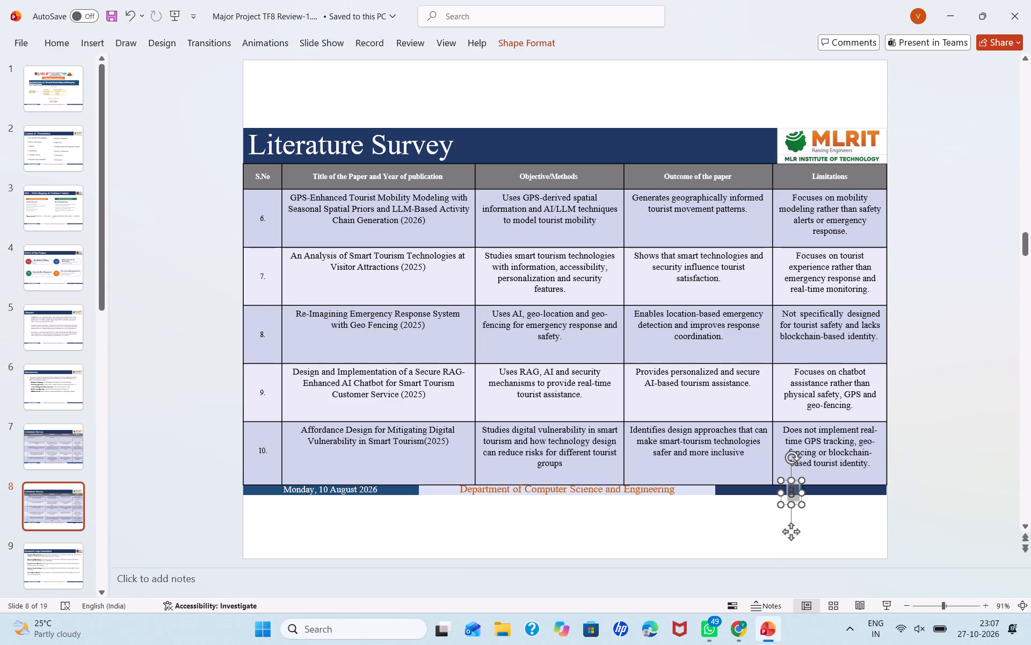
drag(795, 494, 795, 494)
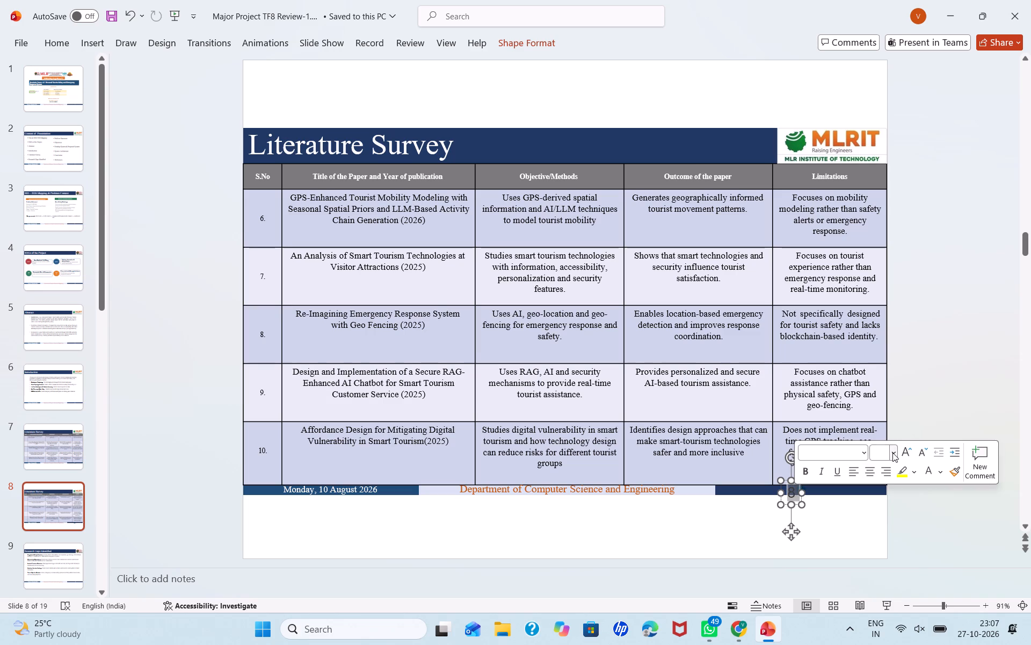
click(892, 454)
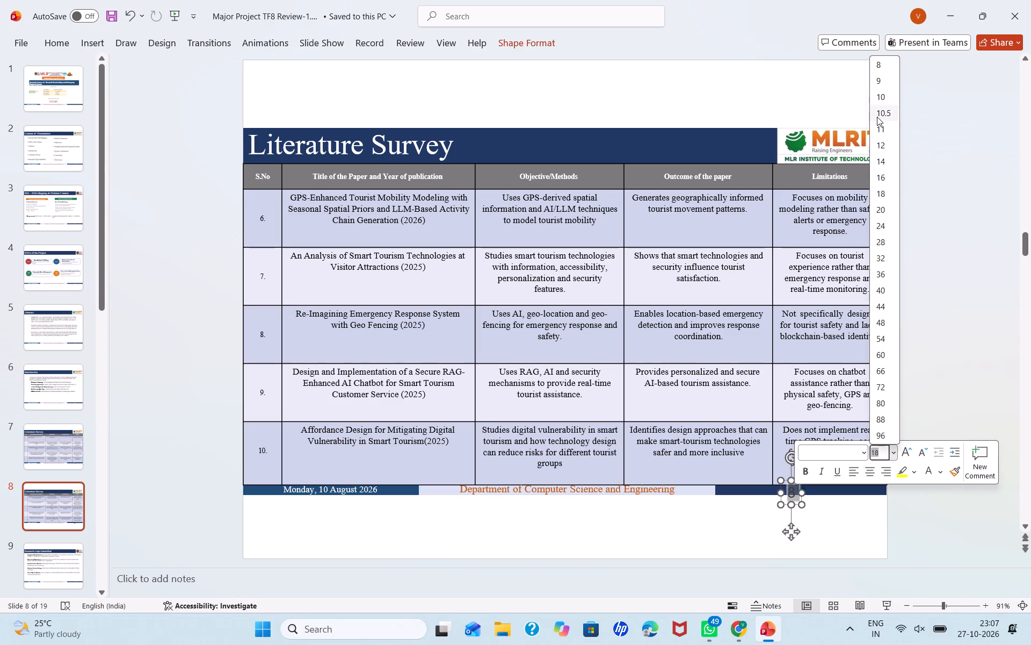
click(877, 117)
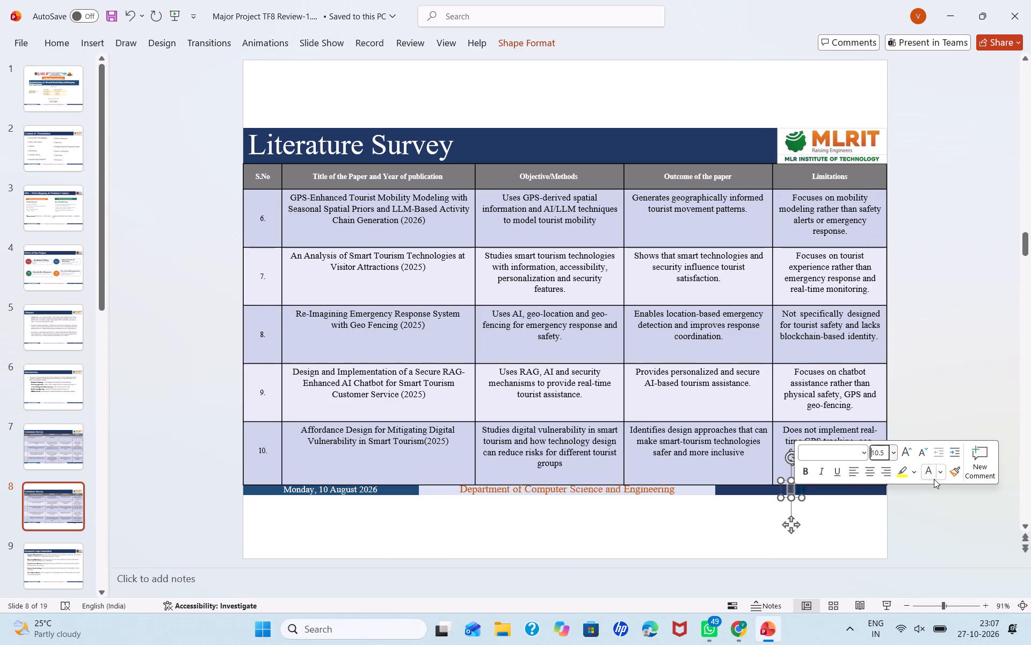
click(933, 476)
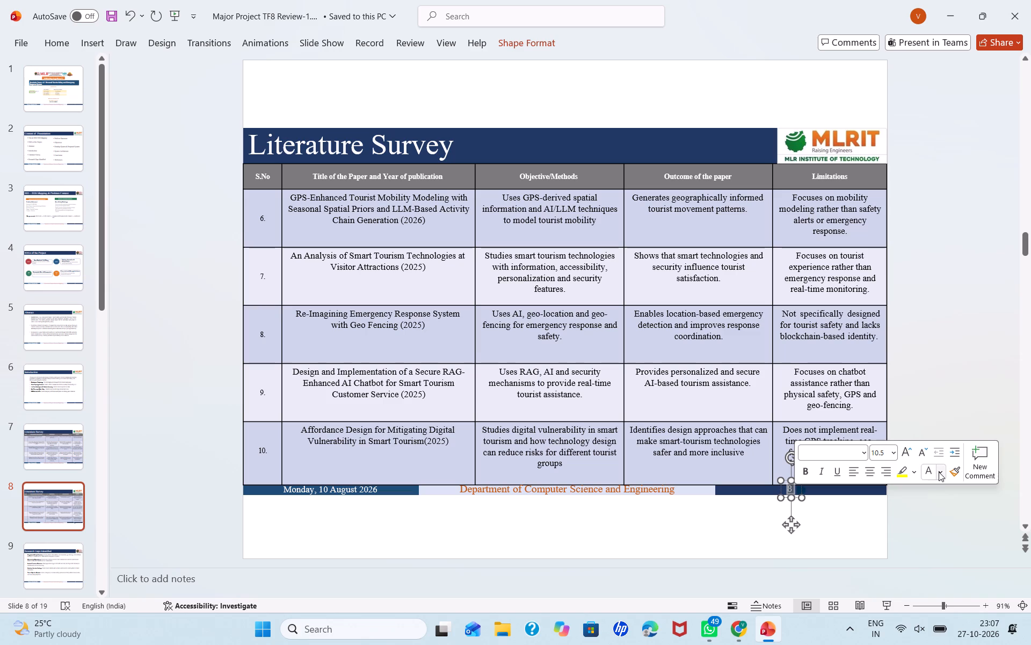
click(939, 472)
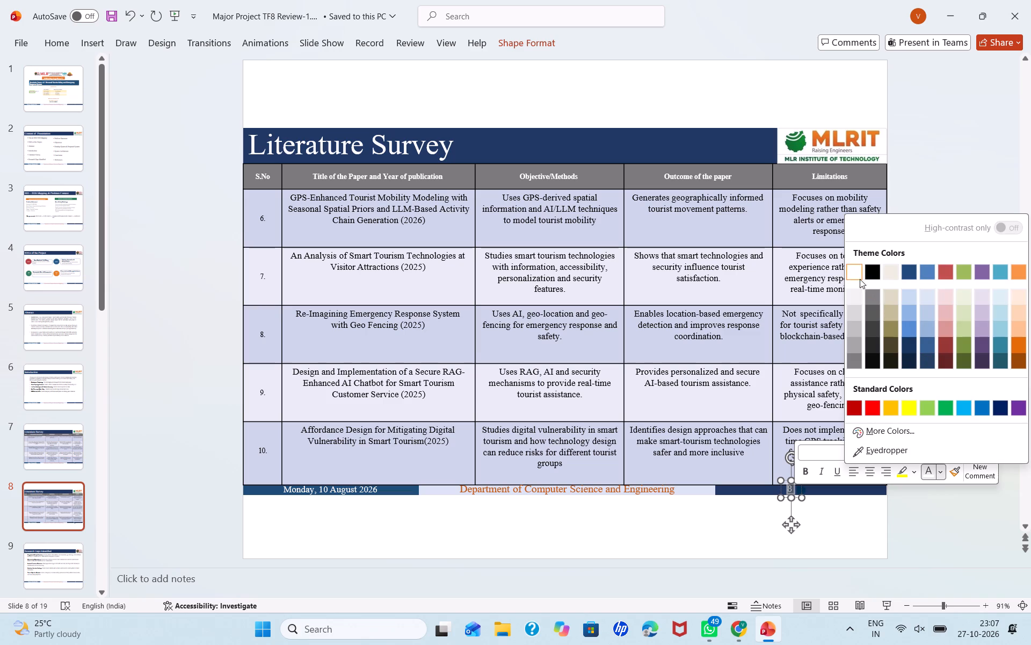
click(857, 275)
click(926, 558)
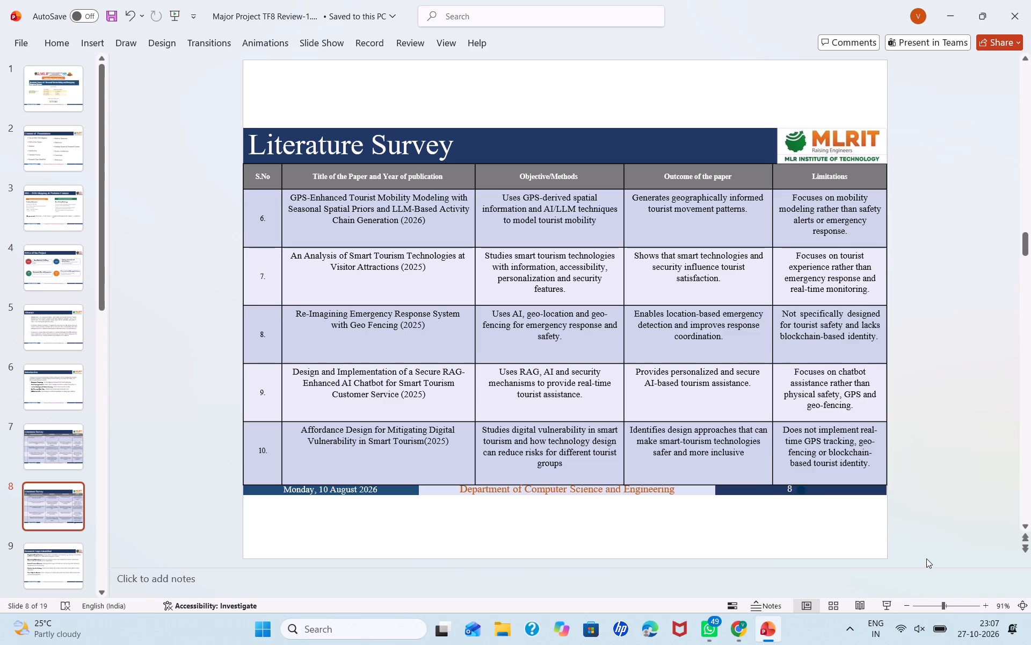
Nudge the page number 8 text box slightly up and closer to the ink patch on the footer bar.
click(793, 492)
click(787, 488)
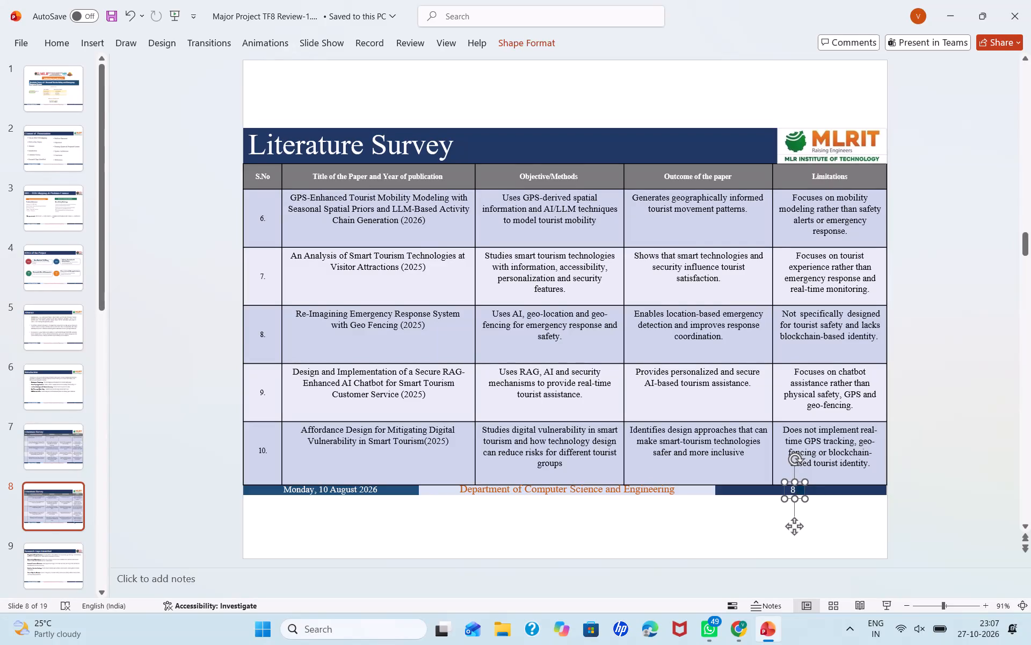
Set the font size of the footer page number 8 to 12.
click(790, 488)
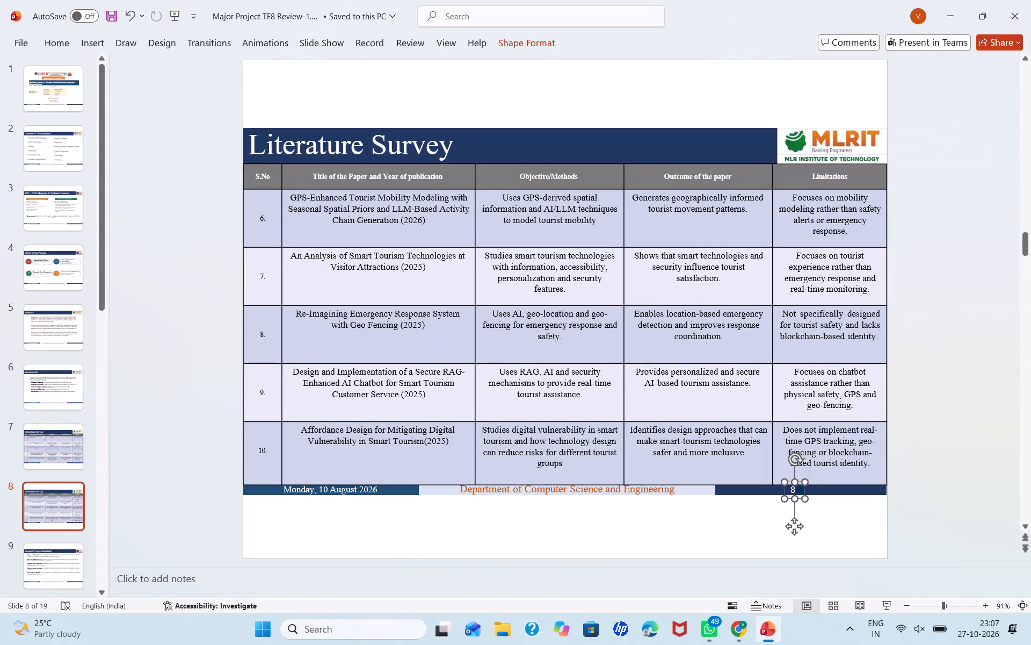
double_click(796, 490)
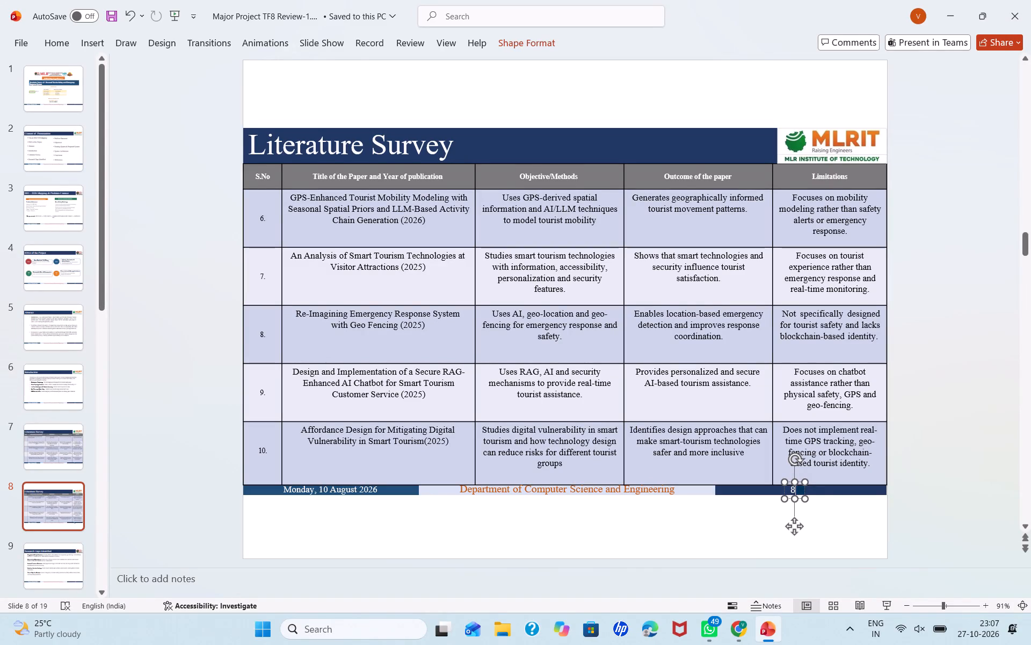
click(791, 491)
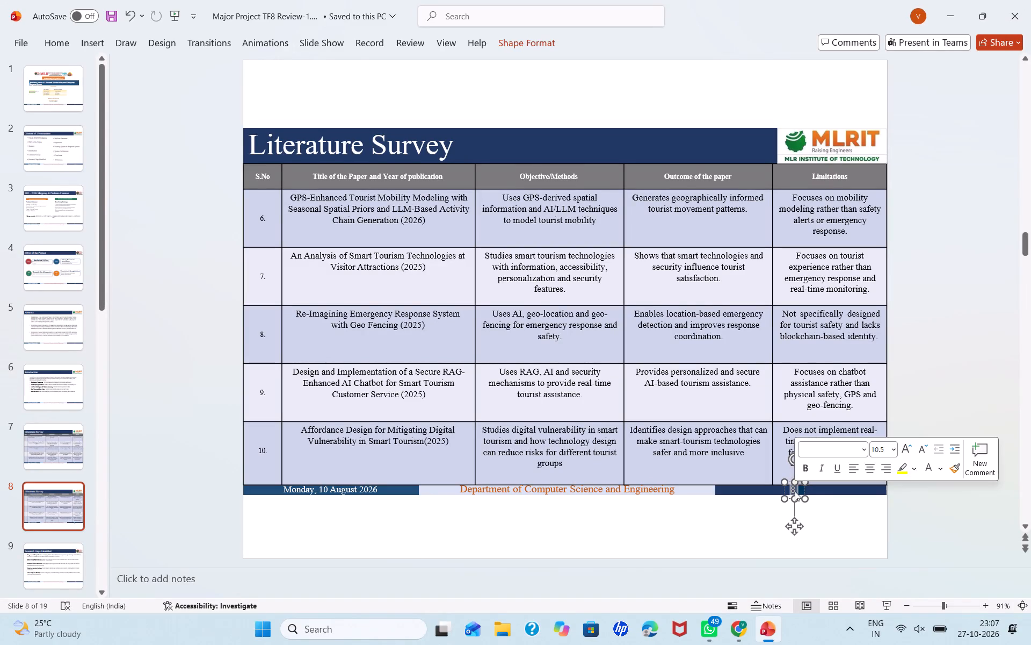
click(894, 451)
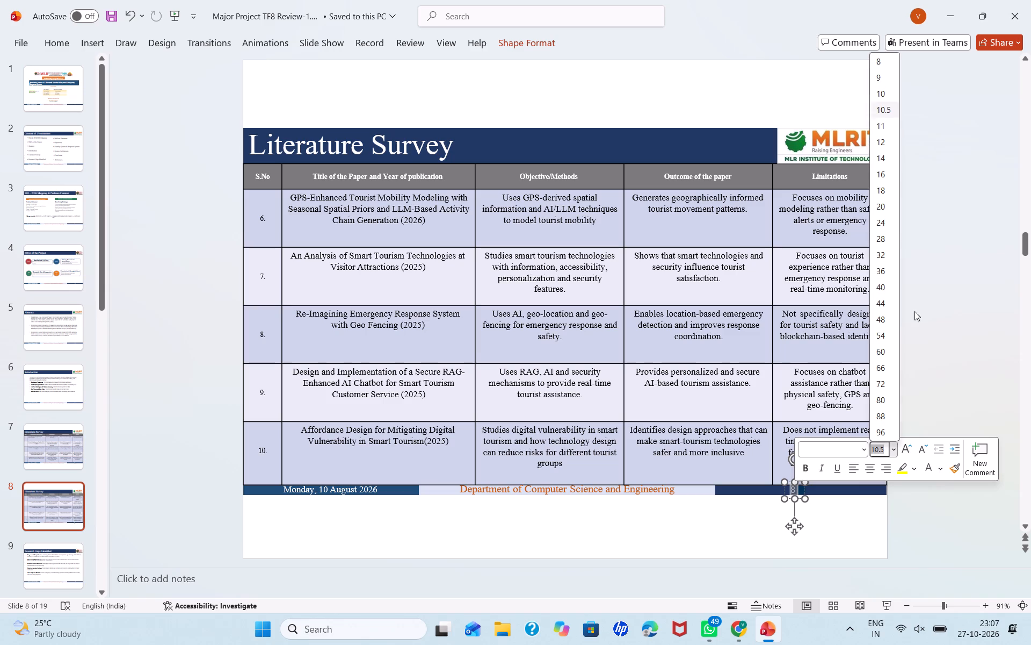
click(891, 145)
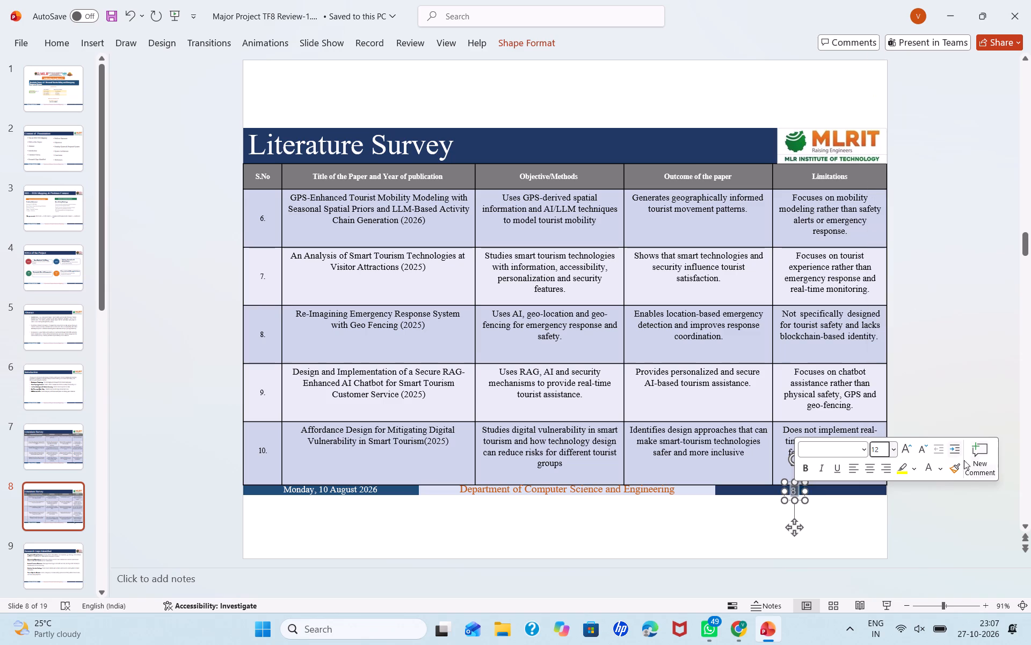
click(934, 547)
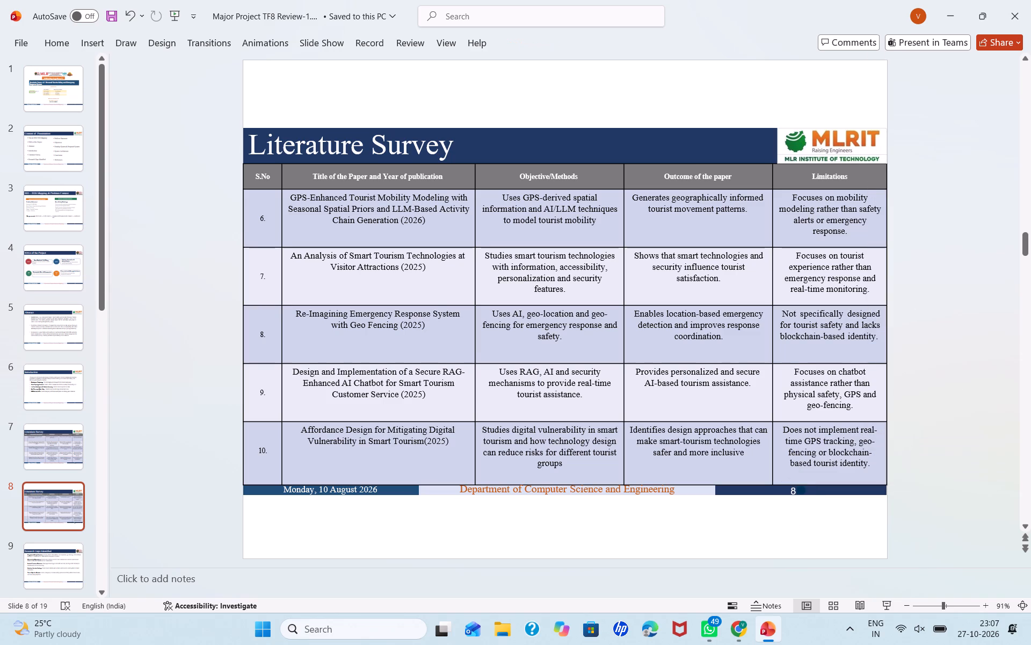
Nudge the page number 8 text box slightly up so it sits within slide 8's footer bar.
click(793, 491)
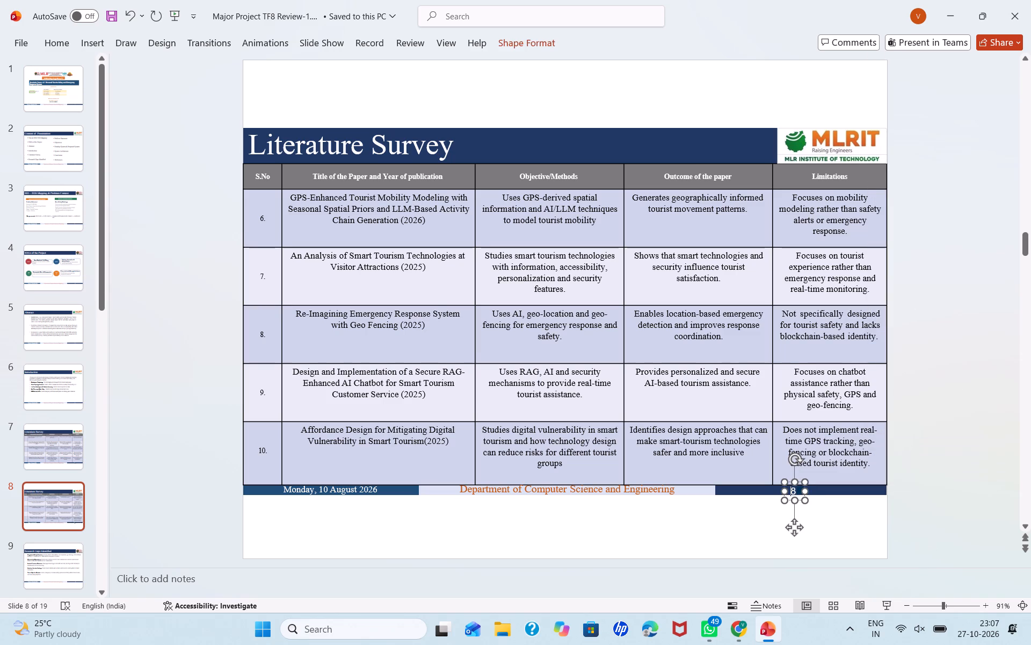
click(800, 494)
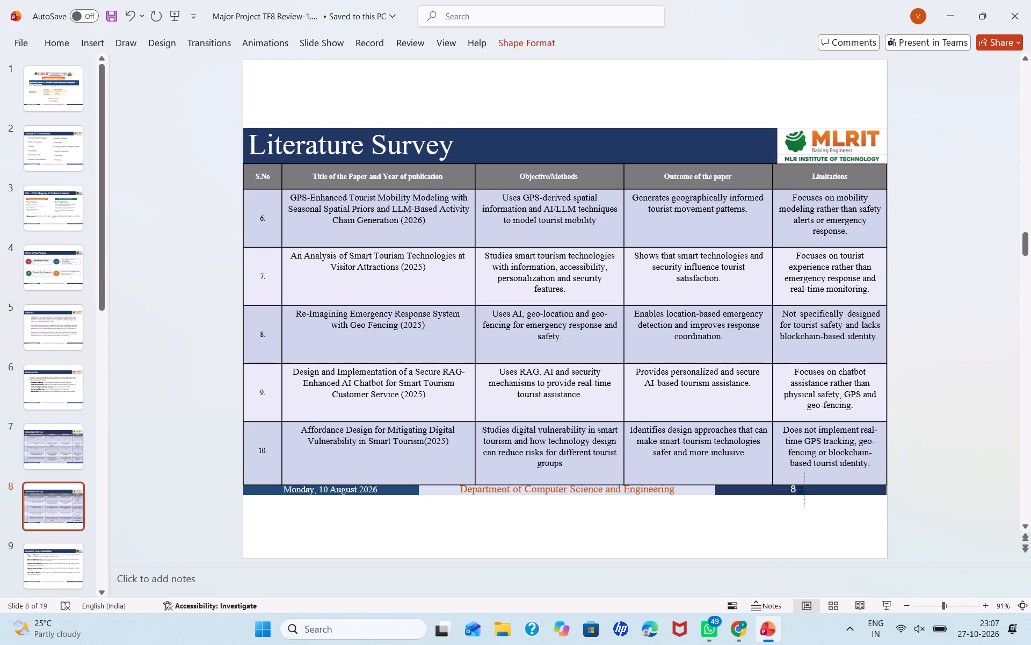
click(920, 478)
Check the footer page numbers on slides 9 to 13, from Research Gaps Identified to System Architecture.
click(49, 568)
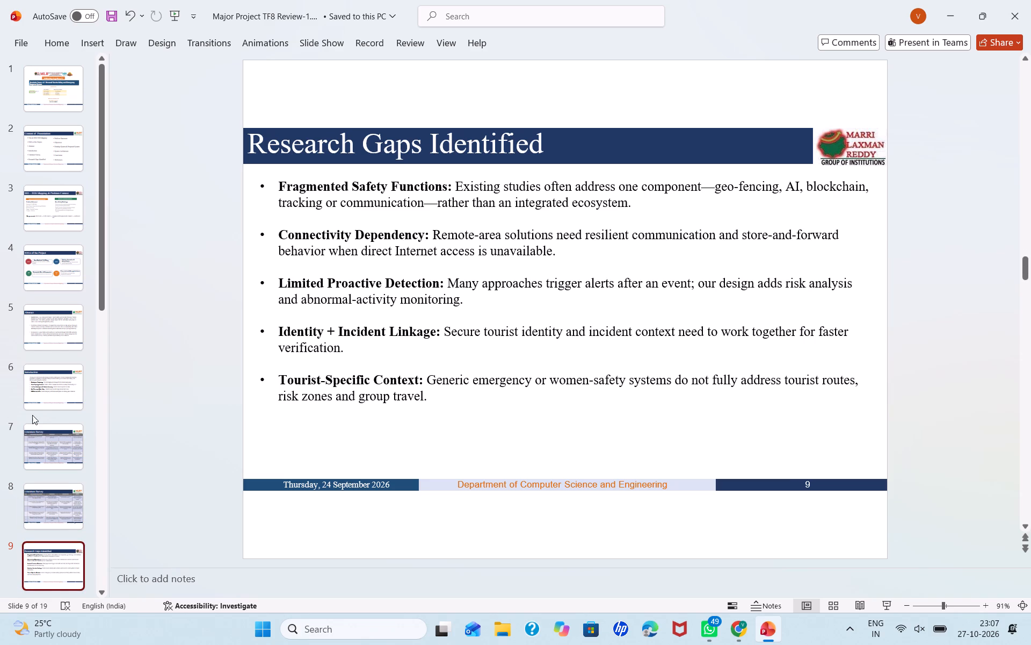
scroll(32, 415, down, 2)
click(50, 585)
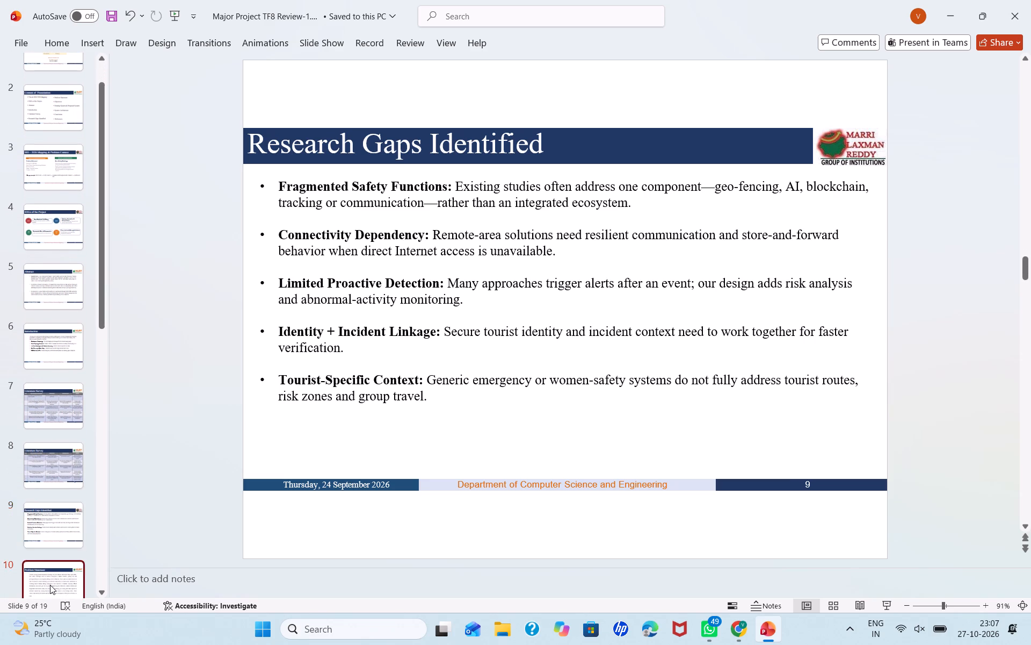
scroll(68, 481, down, 2)
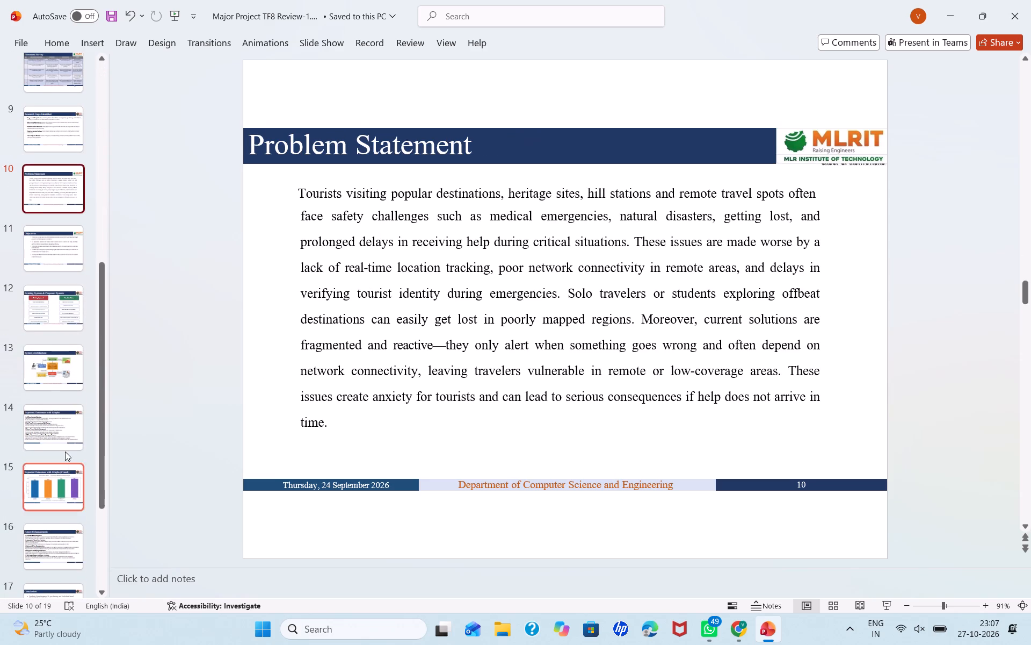
click(70, 264)
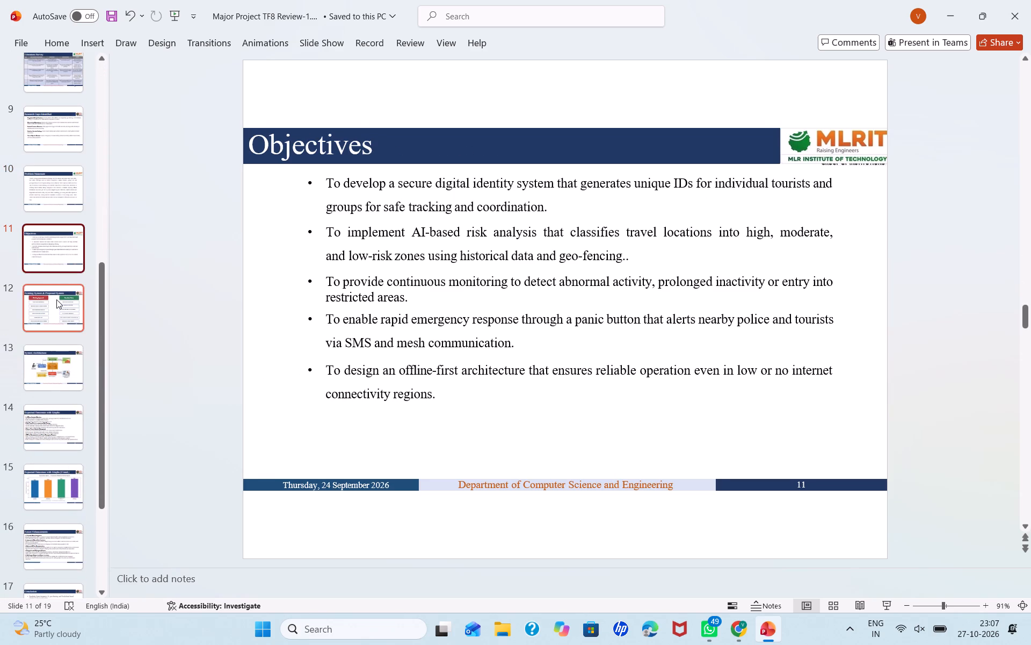
click(56, 299)
click(46, 382)
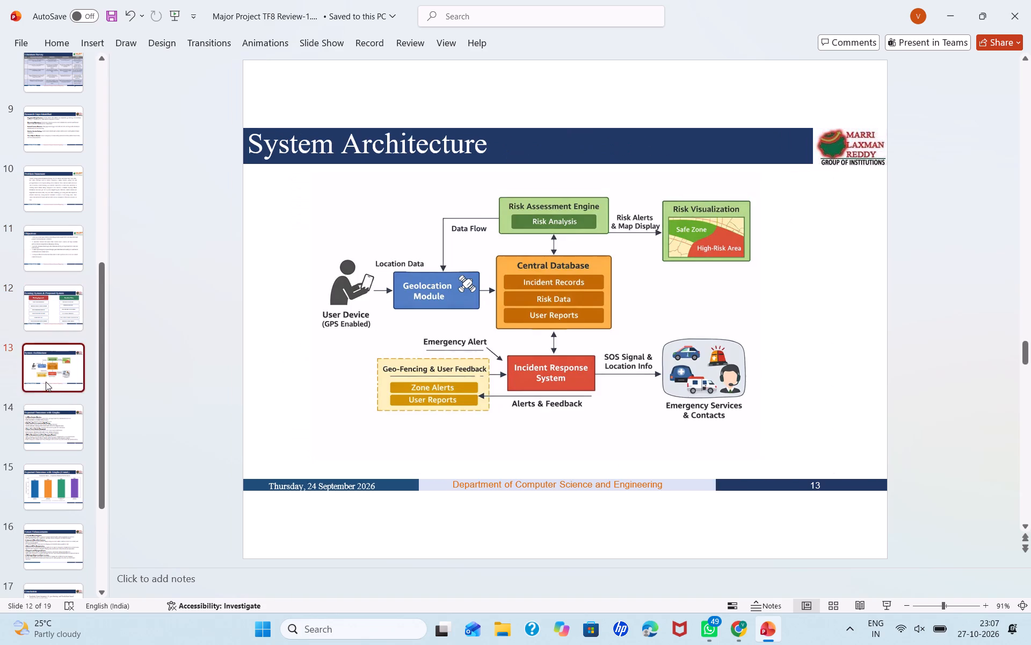
Set the font size of the footer page number on slide 14, Expected Outcomes with Graphs, to 10.5.
click(56, 428)
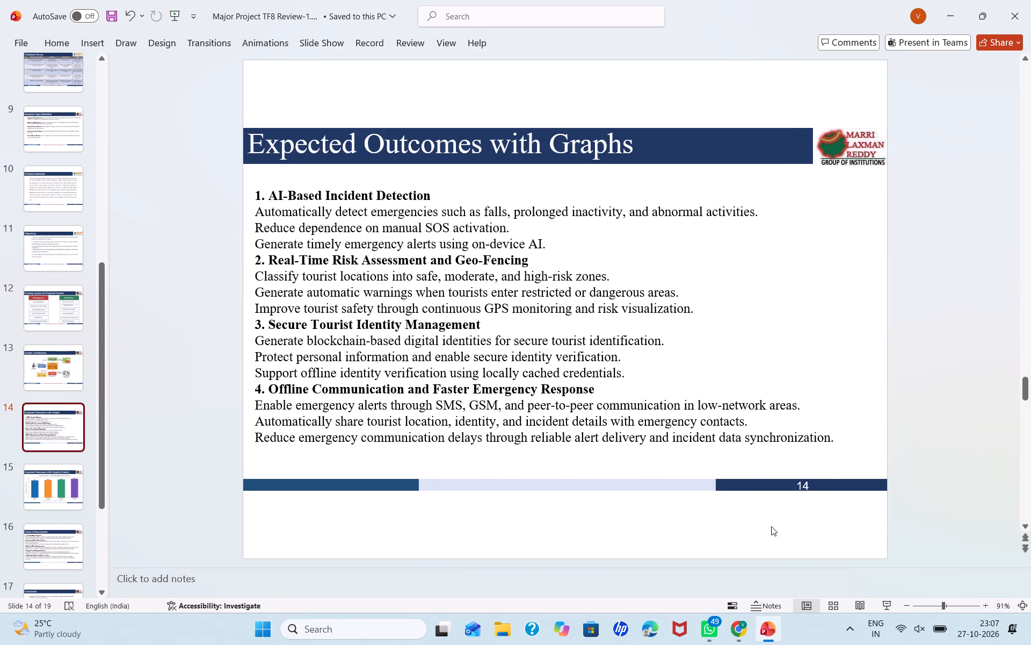
click(806, 481)
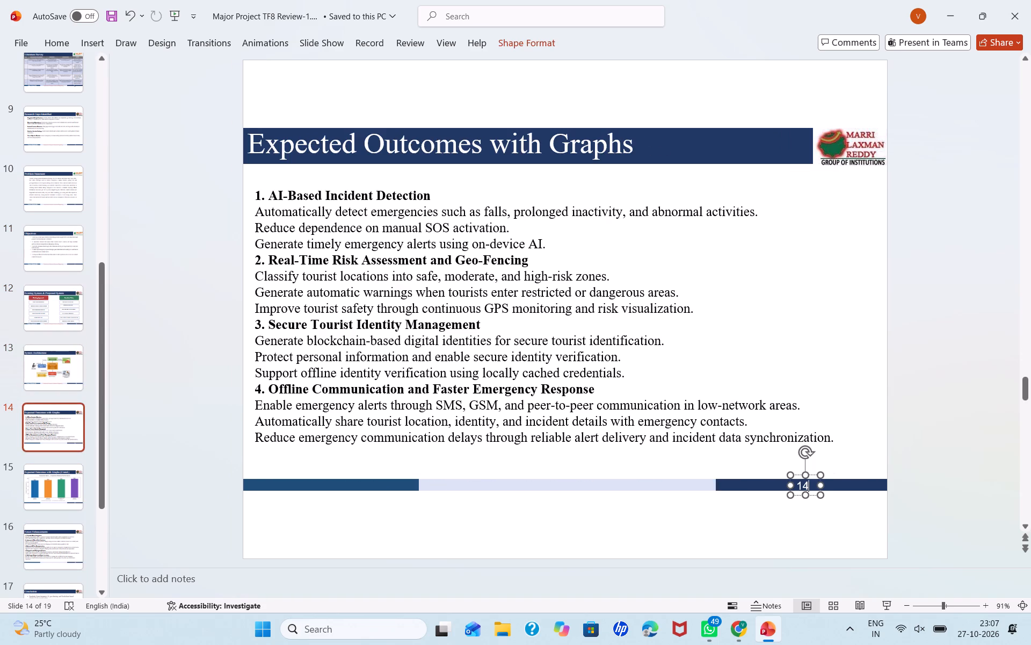
click(805, 485)
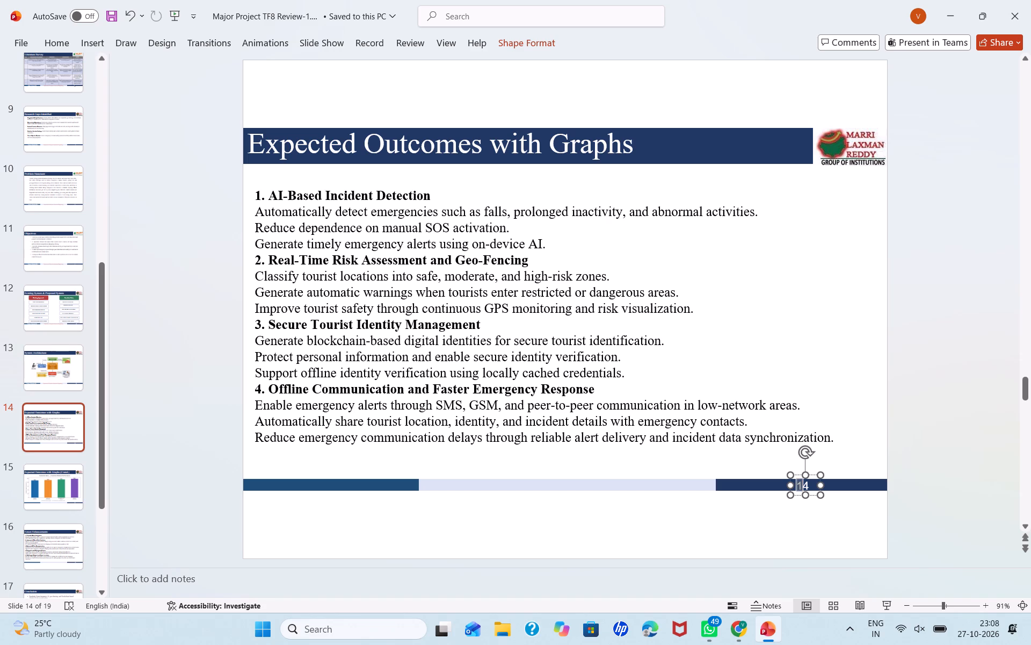
double_click(806, 483)
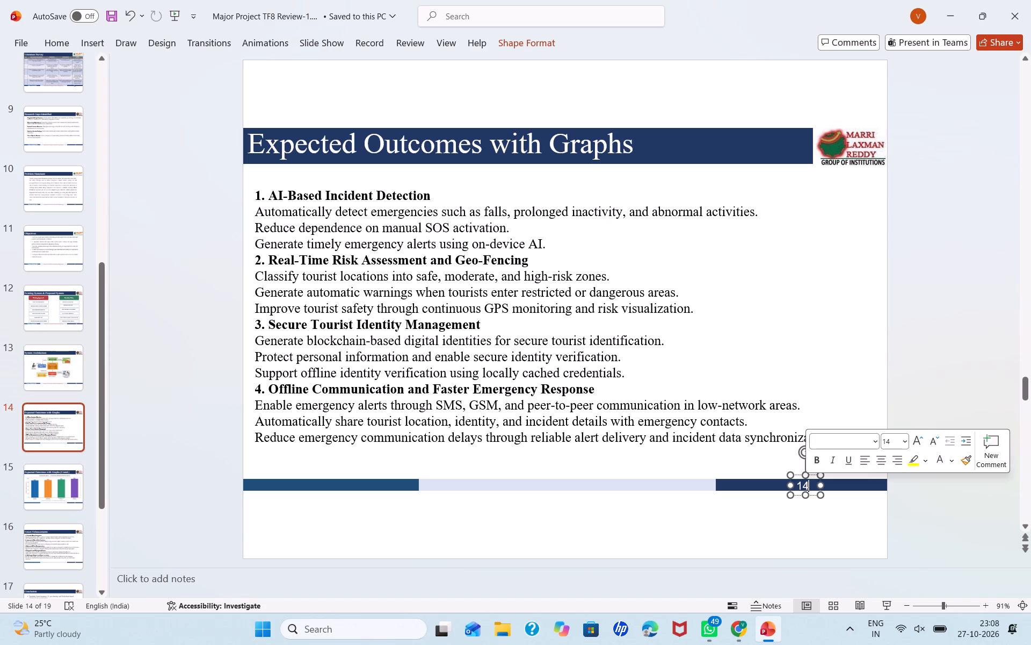
drag(806, 483, 799, 483)
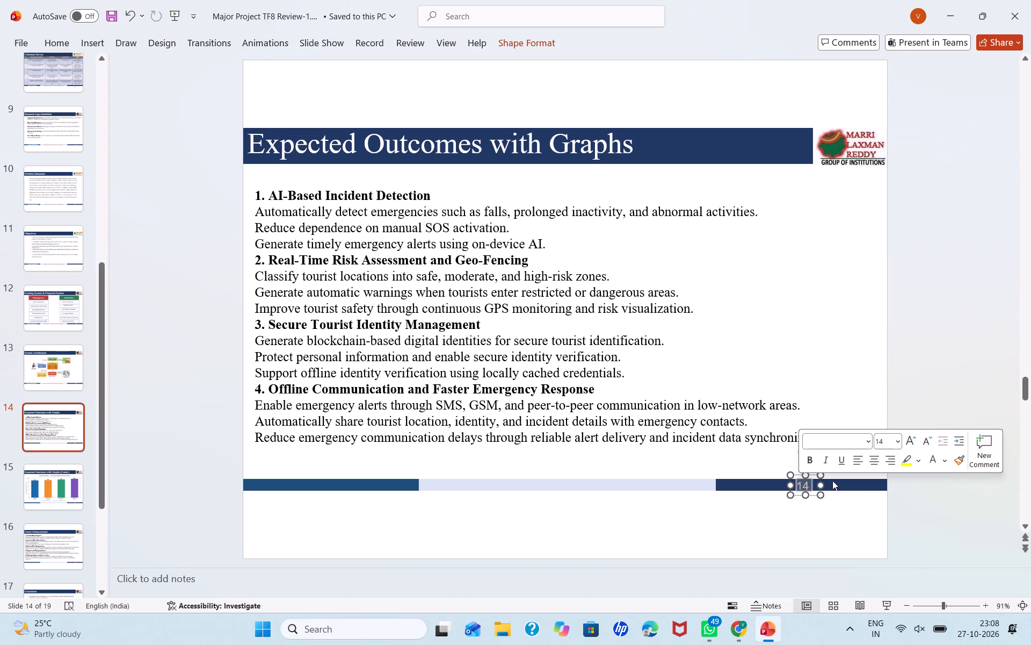
click(895, 445)
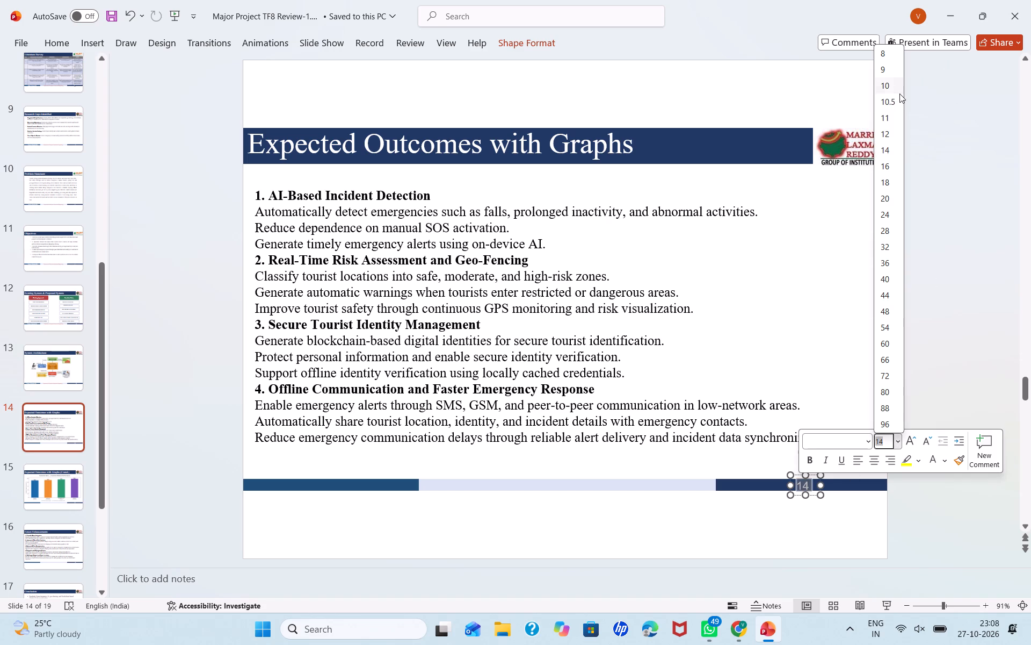
click(898, 101)
click(993, 489)
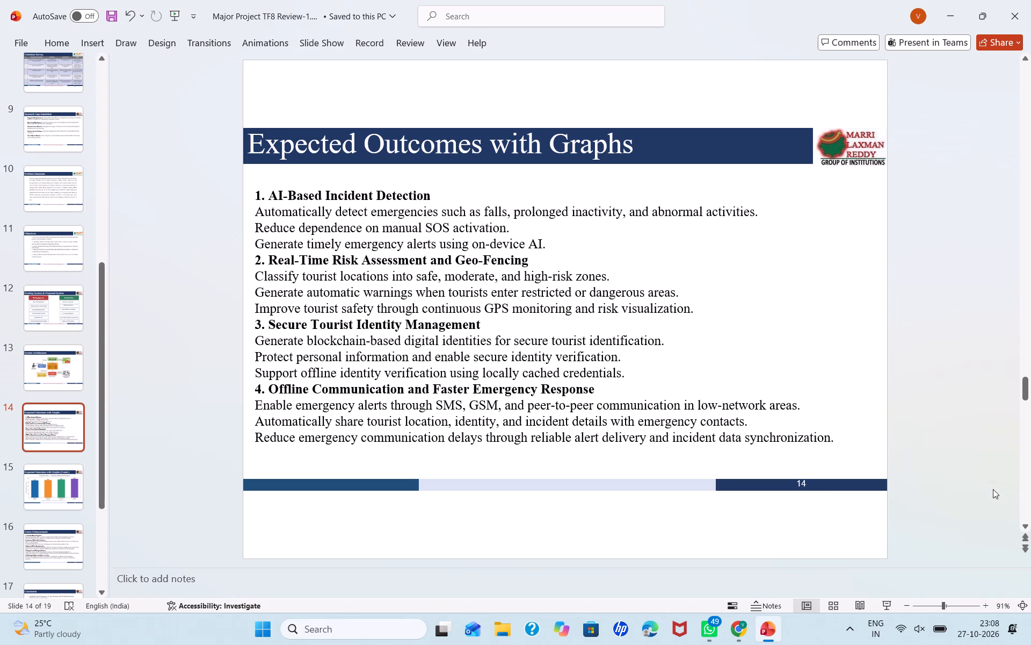
Nudge slide 14's page number text box slightly down to centre the number vertically on the footer bar.
click(804, 484)
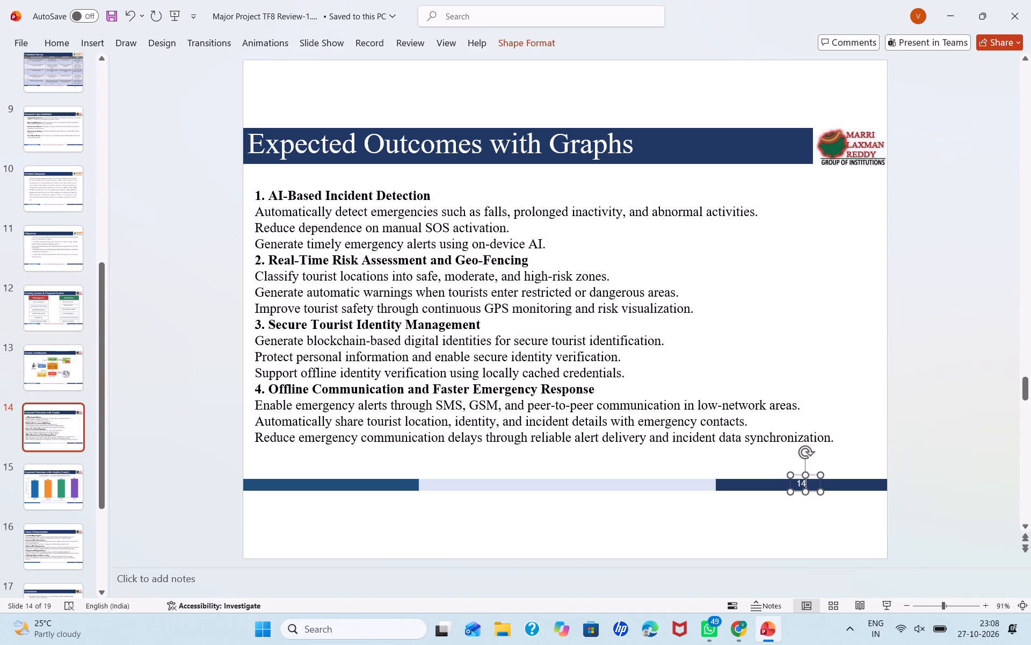
click(810, 485)
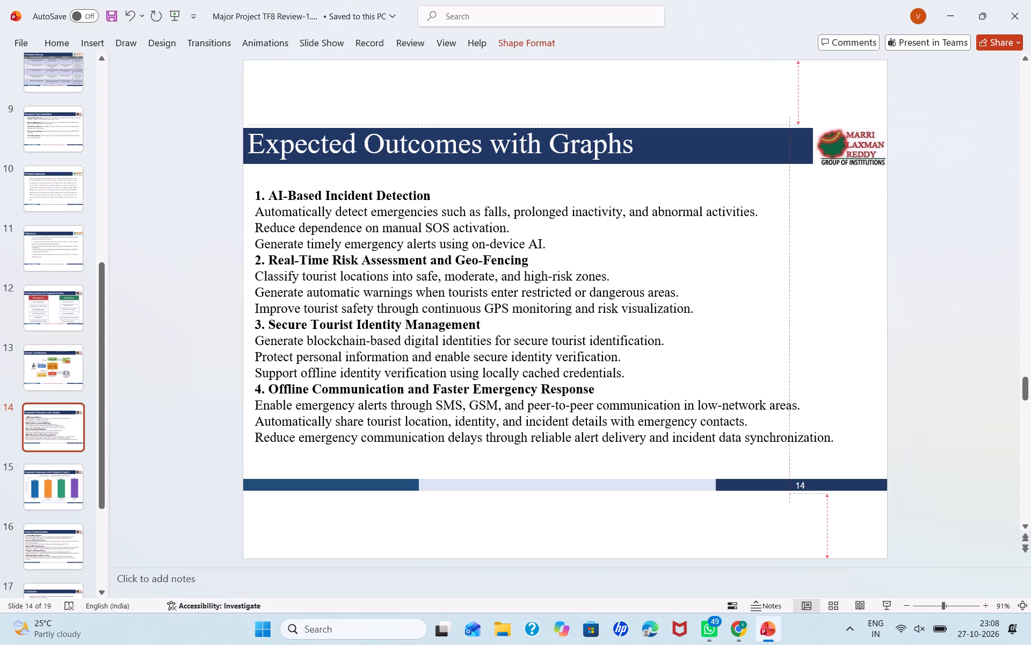
click(810, 483)
click(960, 481)
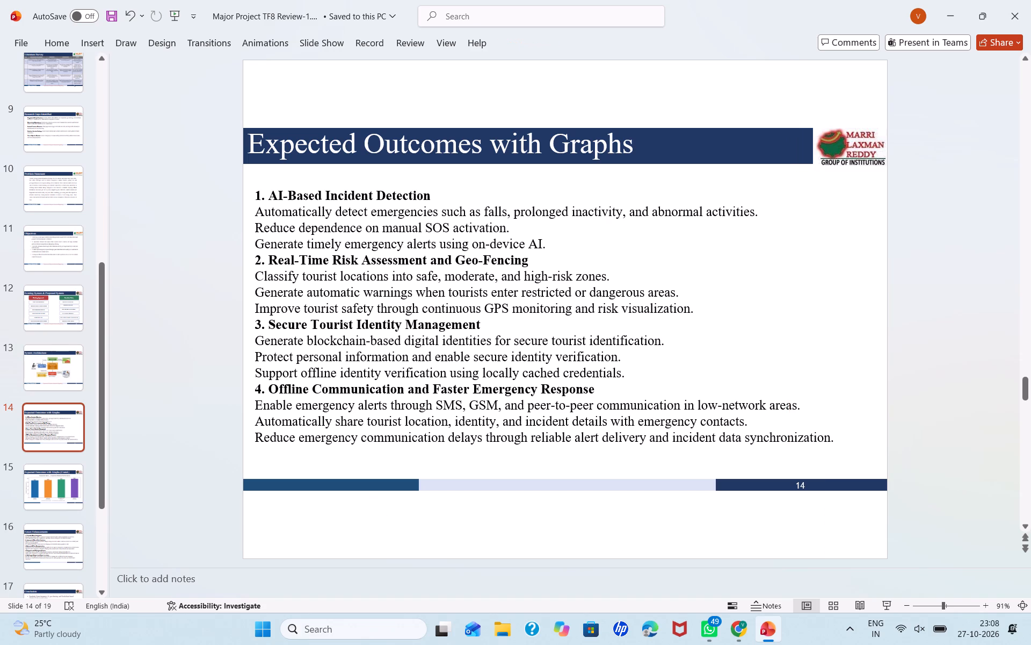
Set the font size of the footer page number on slide 15, Expected Outcomes with Graphs (Contd.), to 10.5.
click(70, 493)
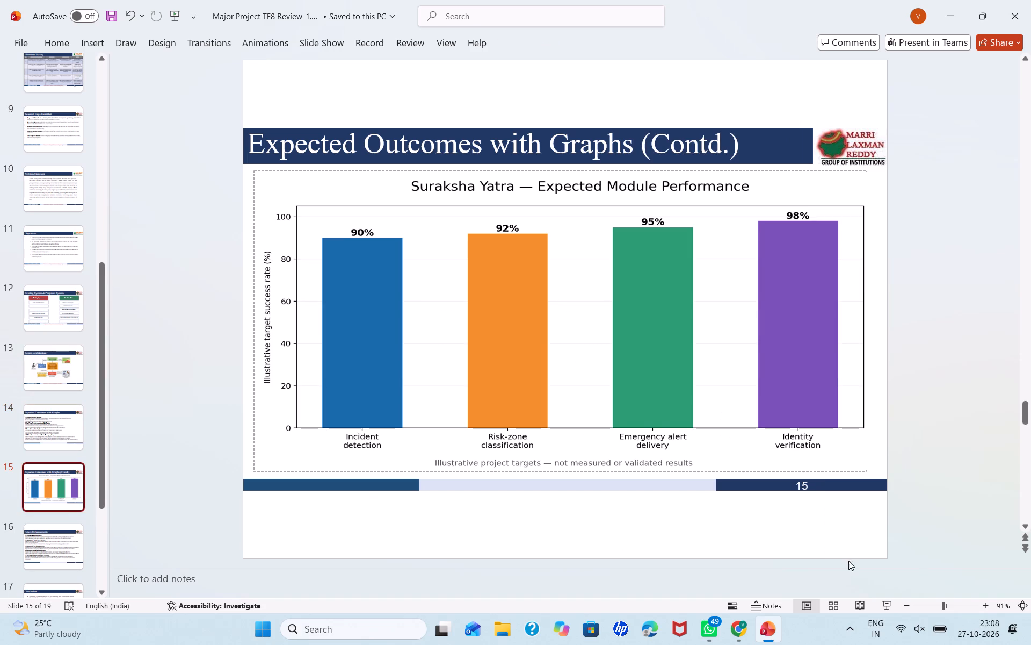
click(806, 485)
drag(806, 485, 797, 485)
click(894, 445)
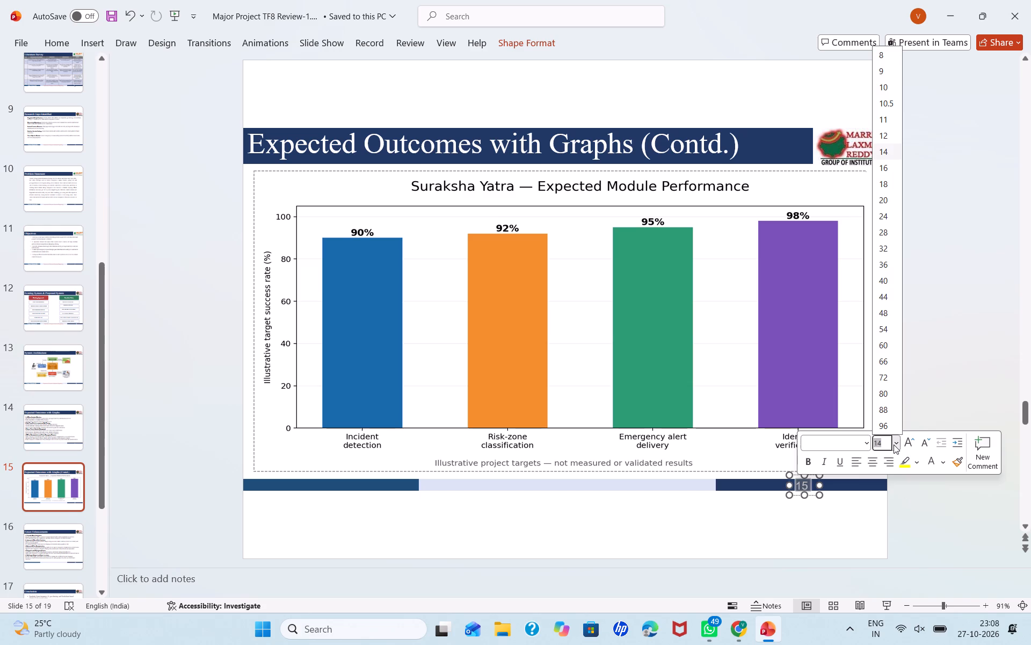
click(887, 103)
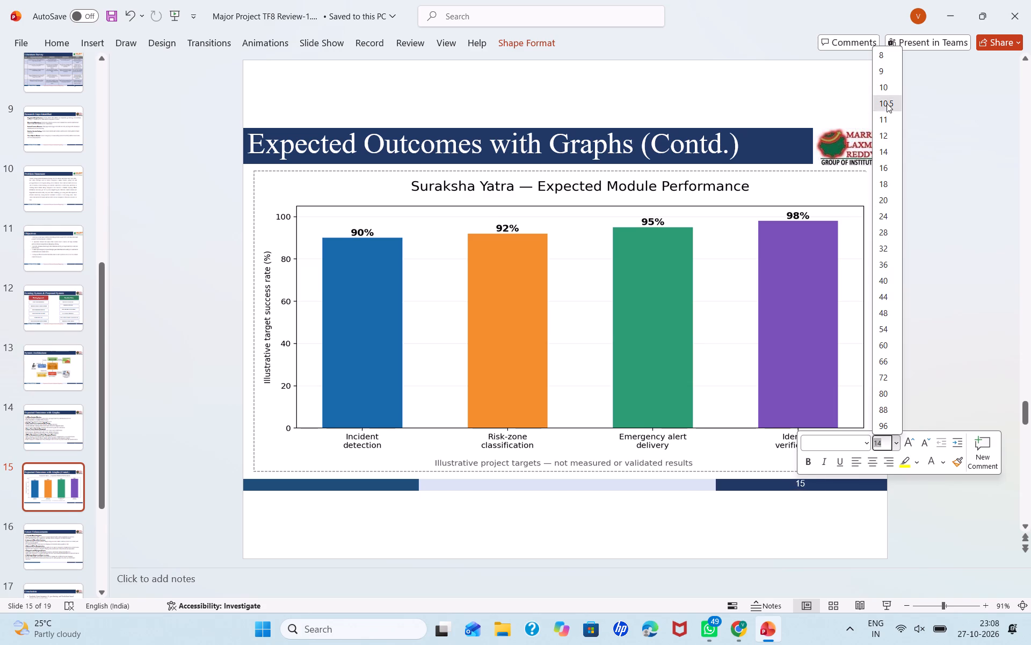
click(979, 483)
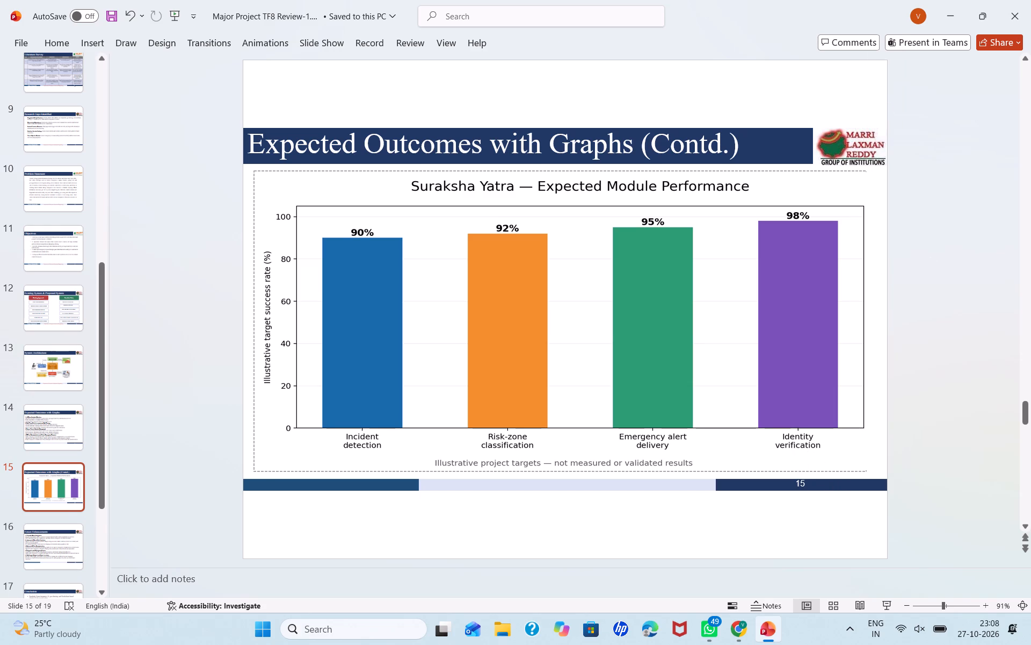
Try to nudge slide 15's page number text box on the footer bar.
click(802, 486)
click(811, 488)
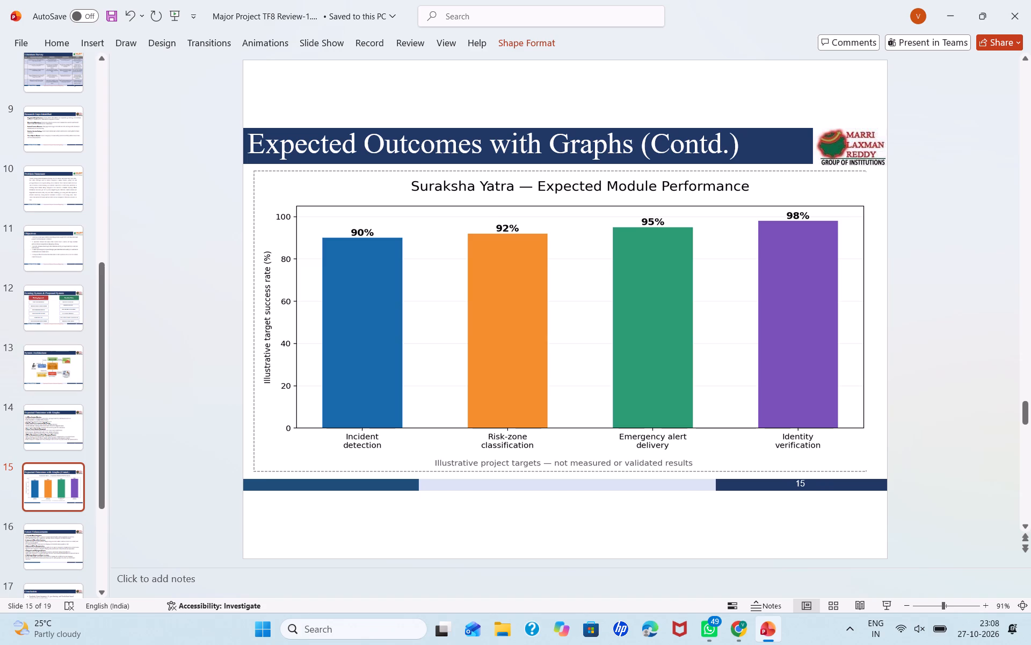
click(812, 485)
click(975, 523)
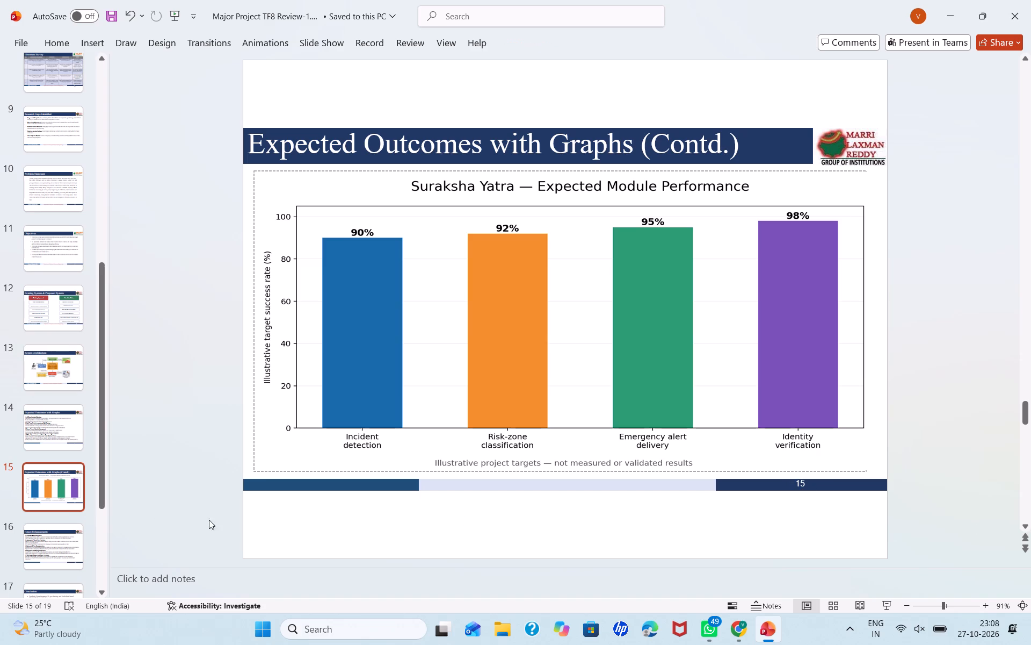
Set the font size of the footer page number on slide 16, Future Enhancements, to 10.5.
click(68, 540)
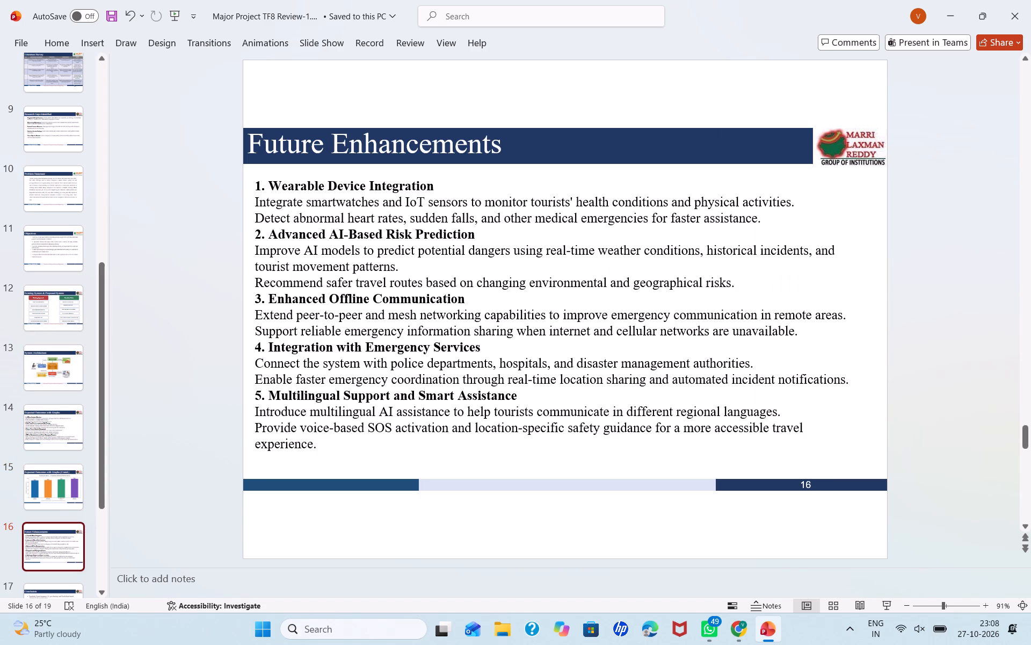
drag(804, 483, 823, 489)
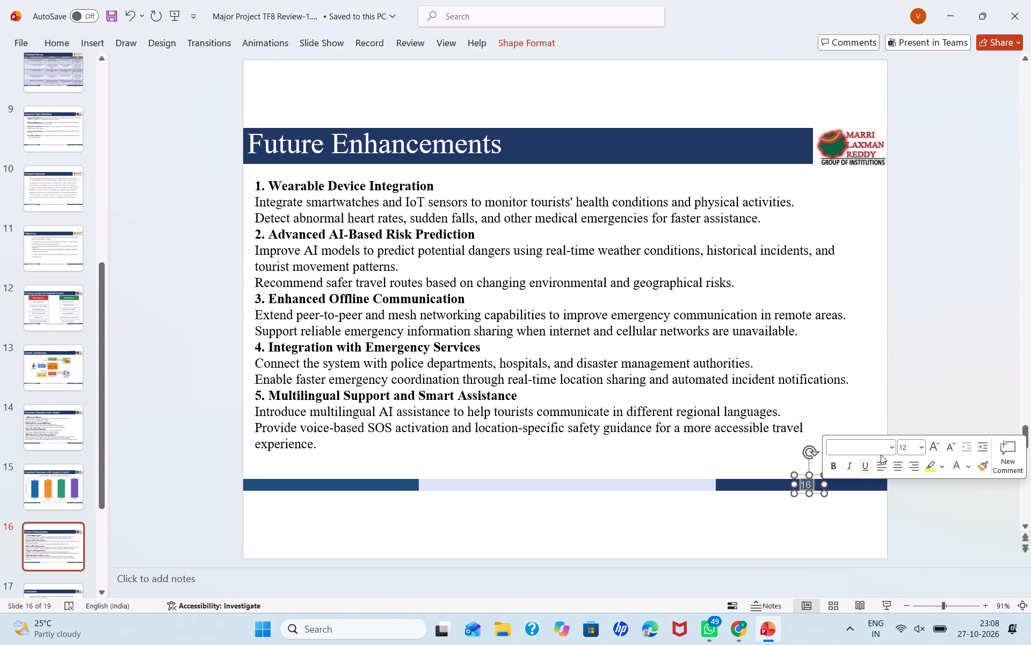
click(922, 452)
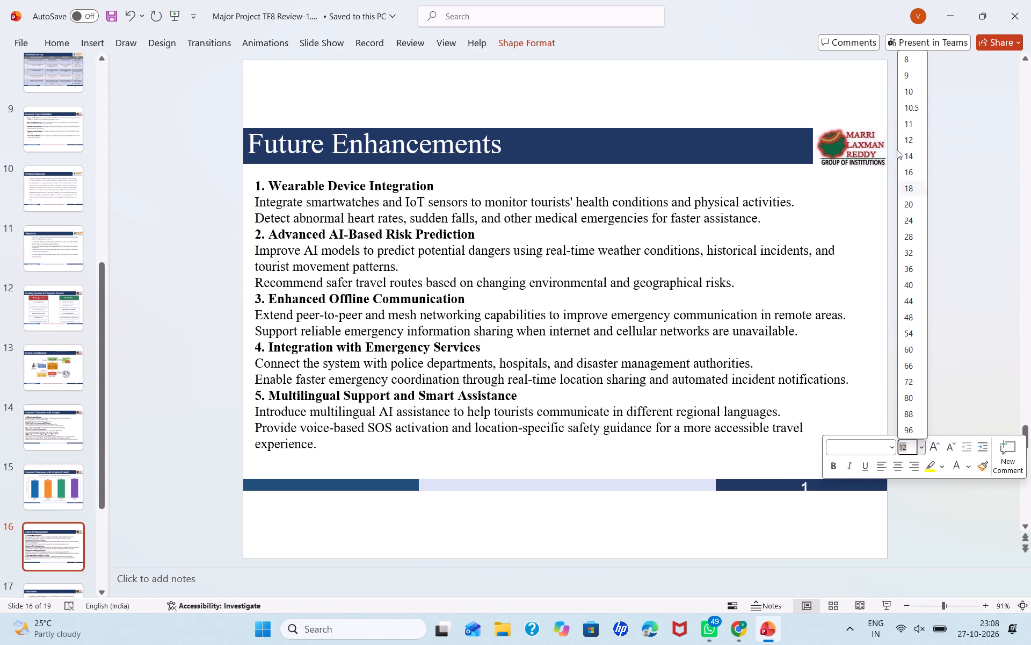
click(912, 113)
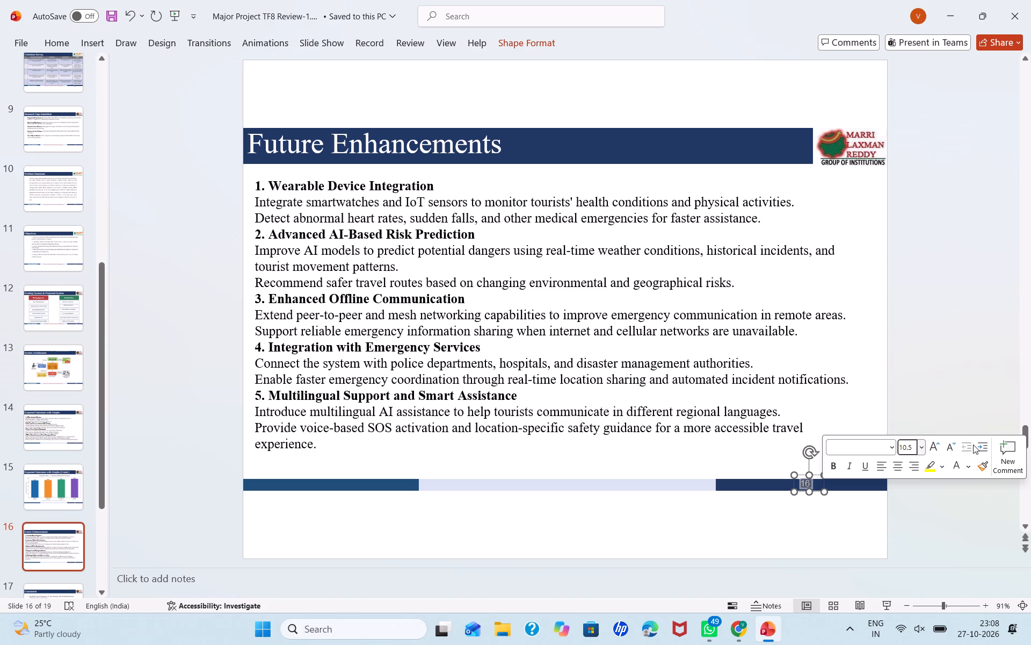
click(964, 531)
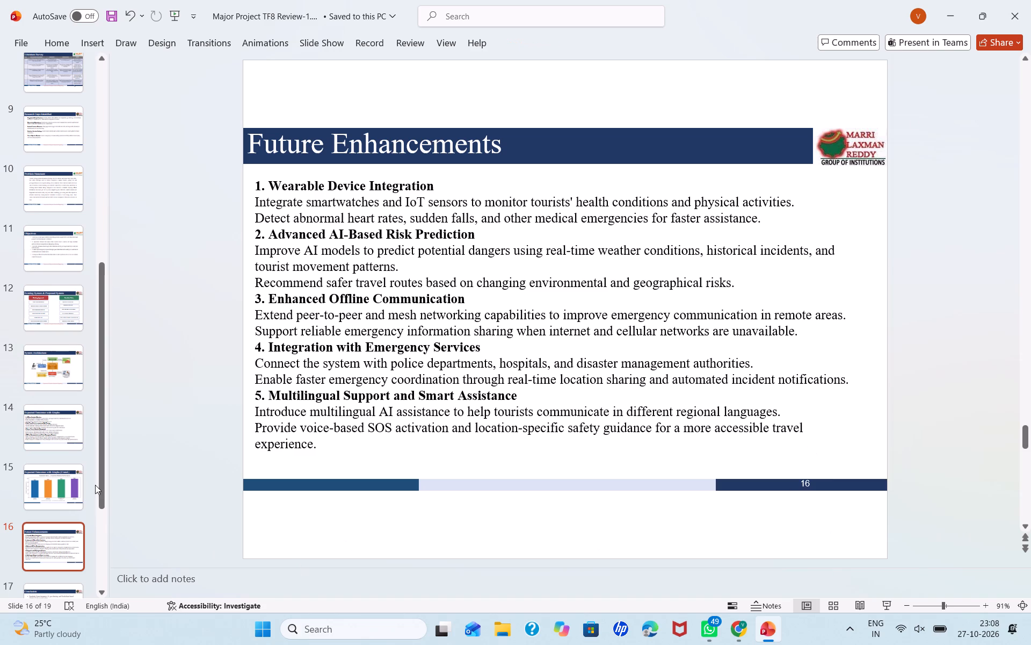
Check the footer page numbers on the Conclusion, Thank You, and Existing System & Proposed System slides.
click(54, 585)
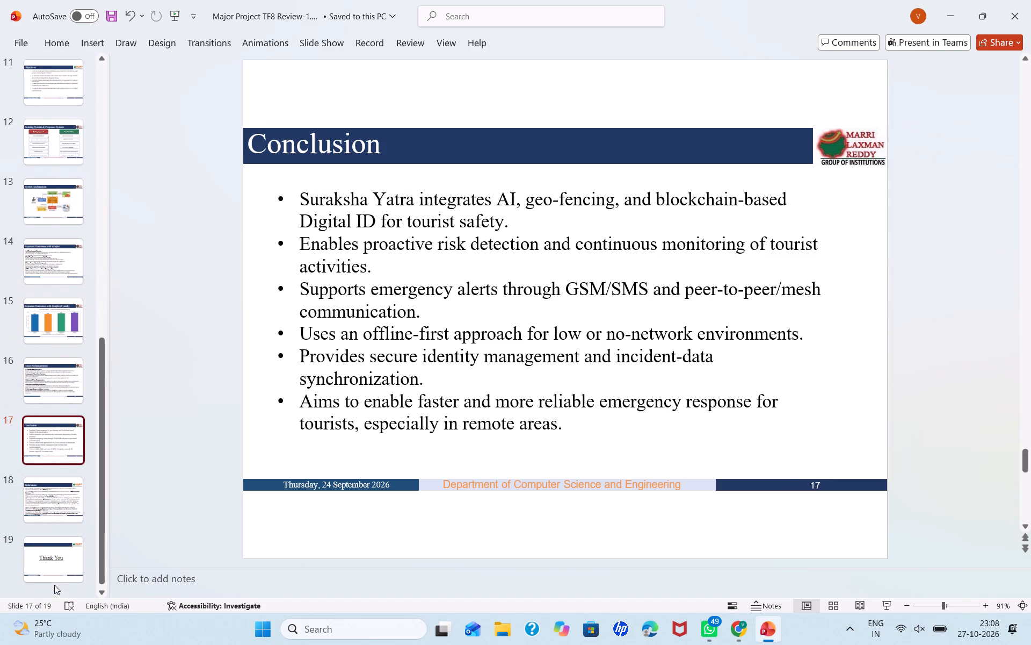
click(39, 545)
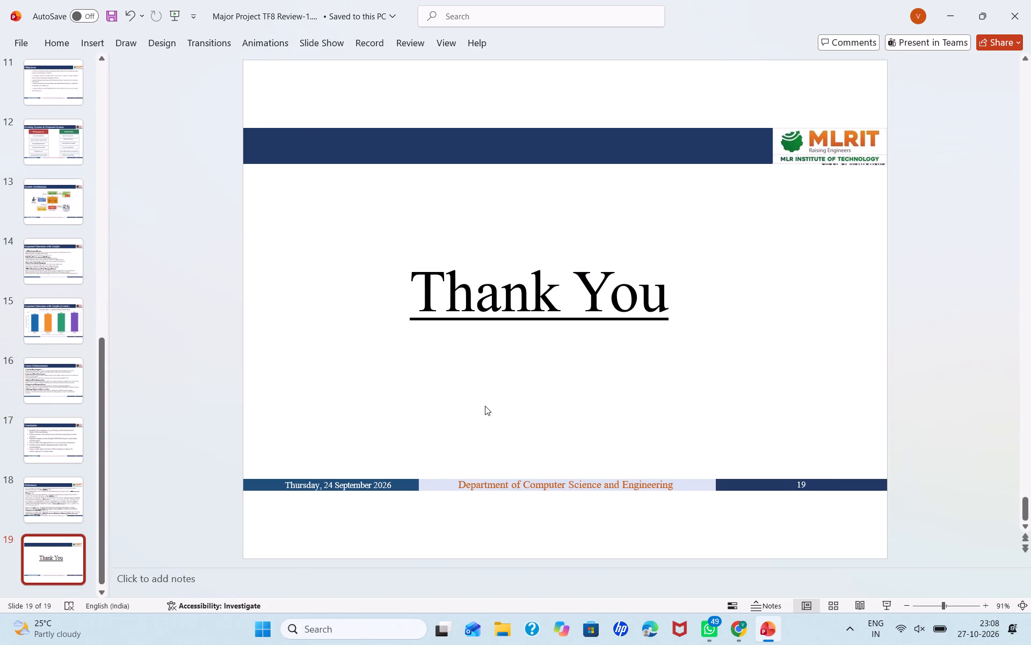
click(51, 175)
click(56, 154)
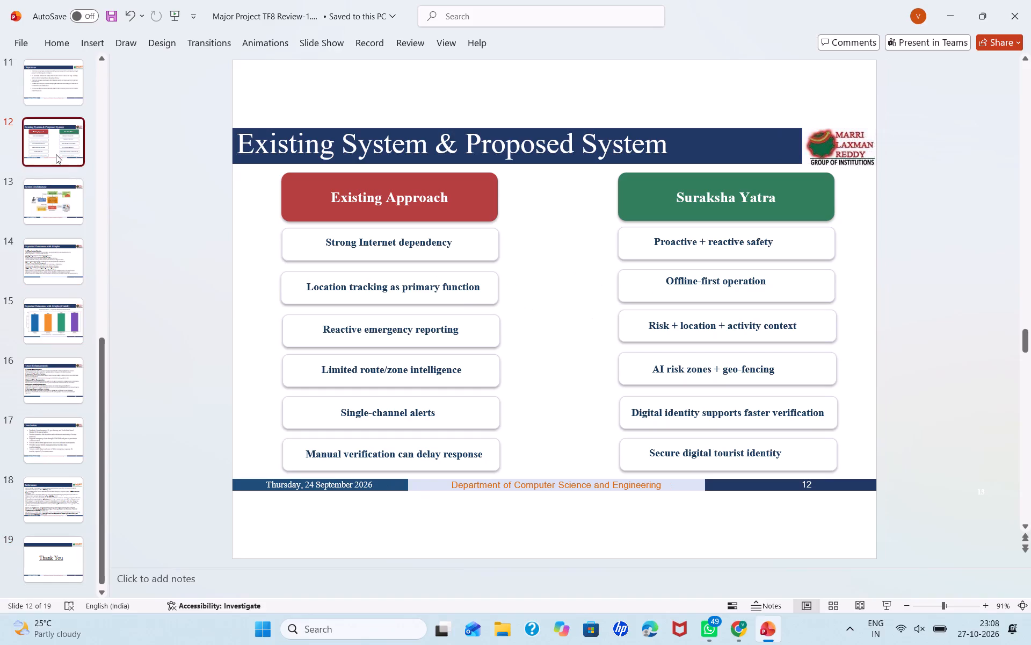
scroll(56, 154, up, 5)
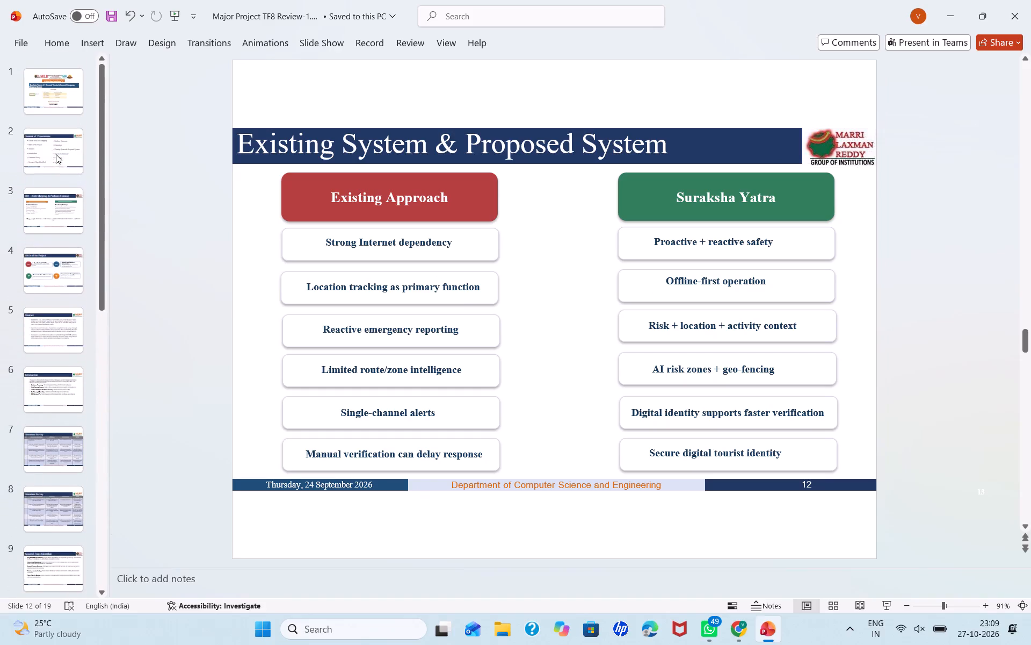
Save a copy of the presentation as Major Project TF8 Review-2.pptx in the Downloads folder, in PowerPoint Presentation format.
click(20, 46)
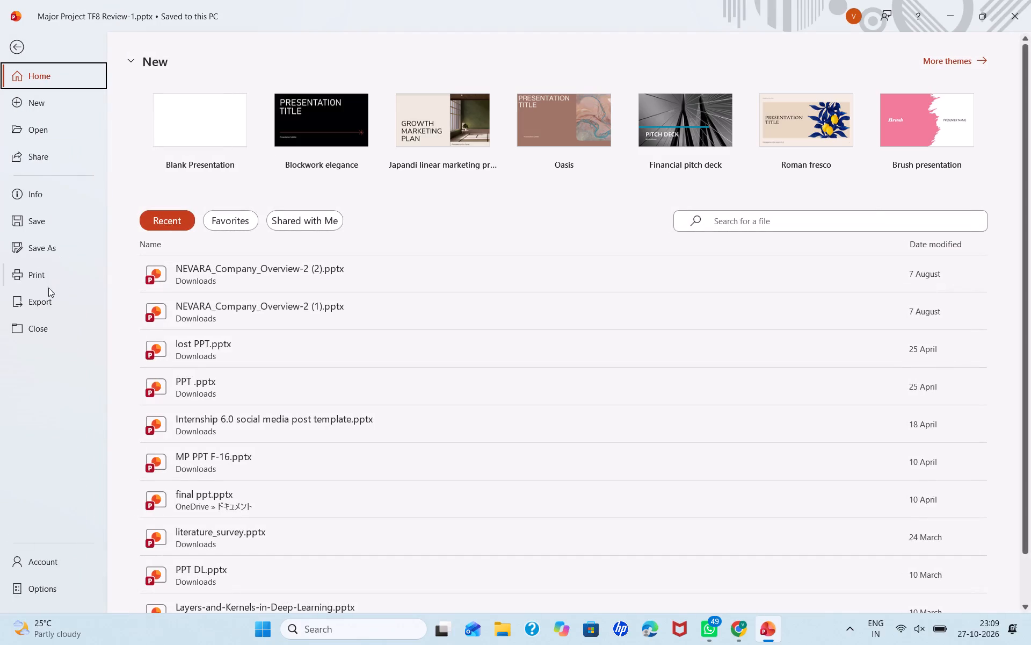
click(34, 243)
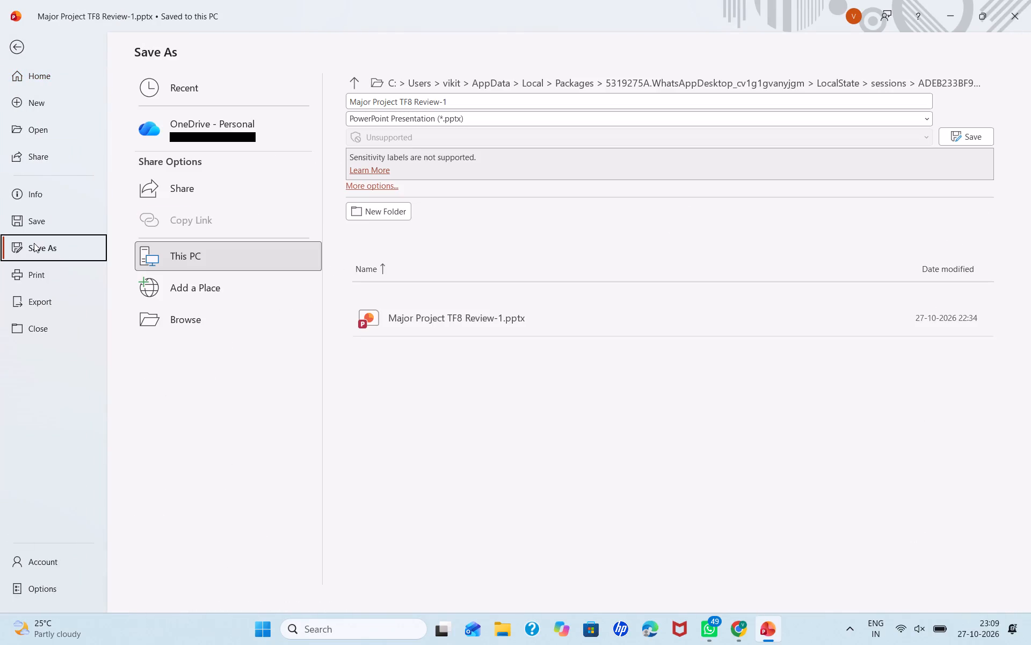
click(164, 333)
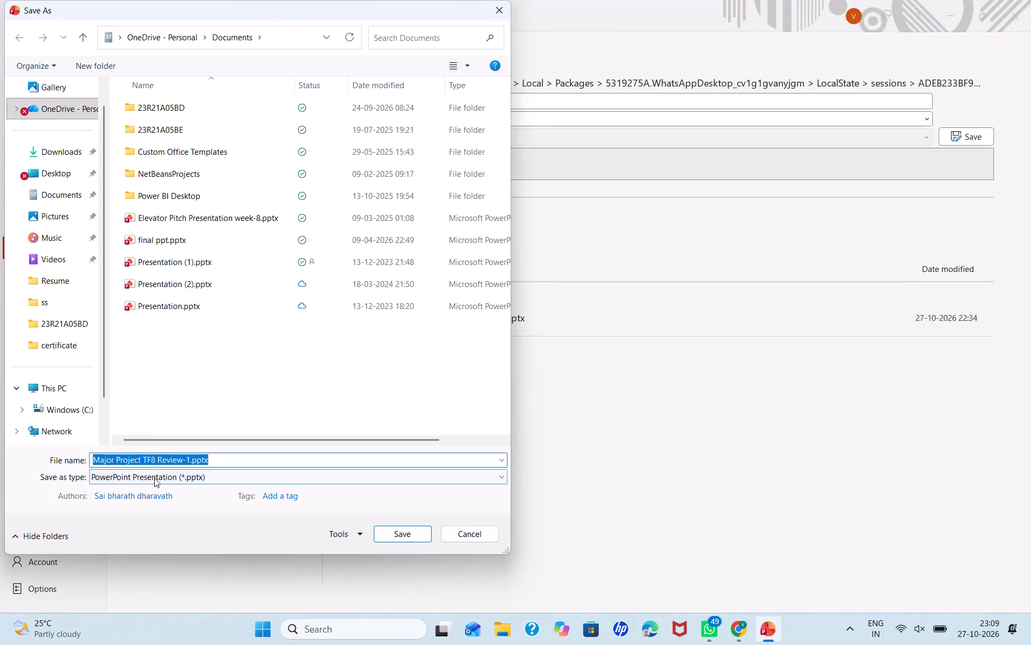
click(154, 482)
click(154, 482)
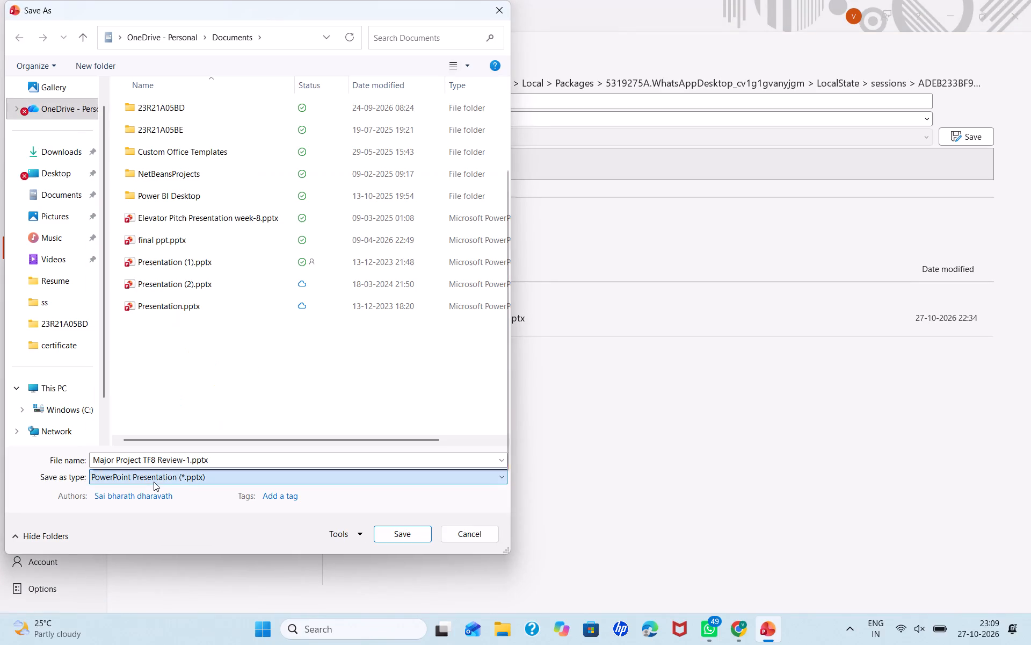
drag(216, 458, 207, 458)
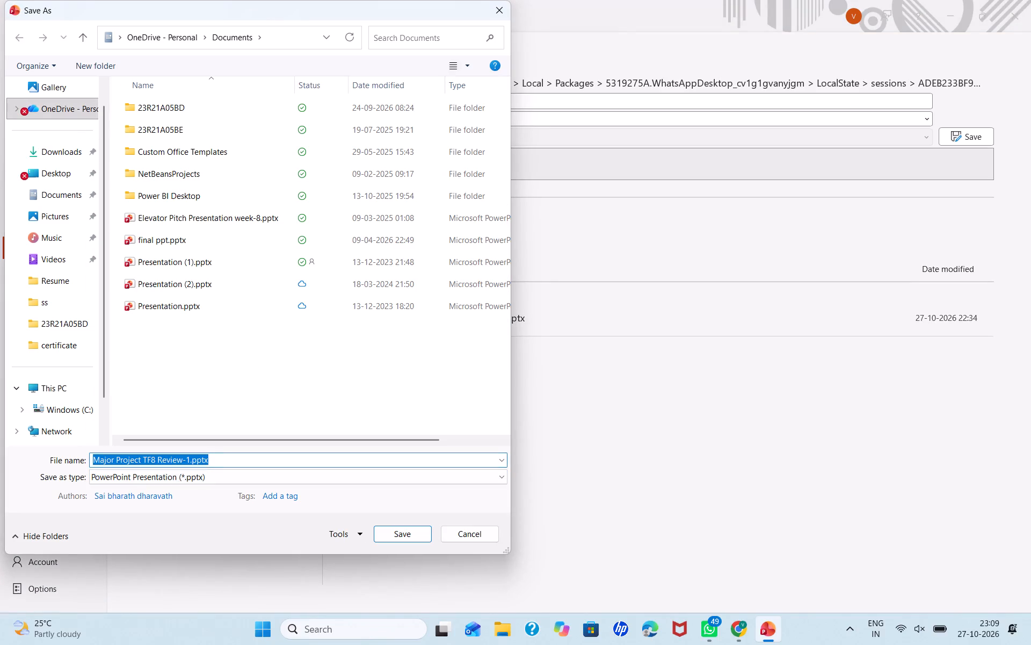
click(207, 458)
double_click(190, 463)
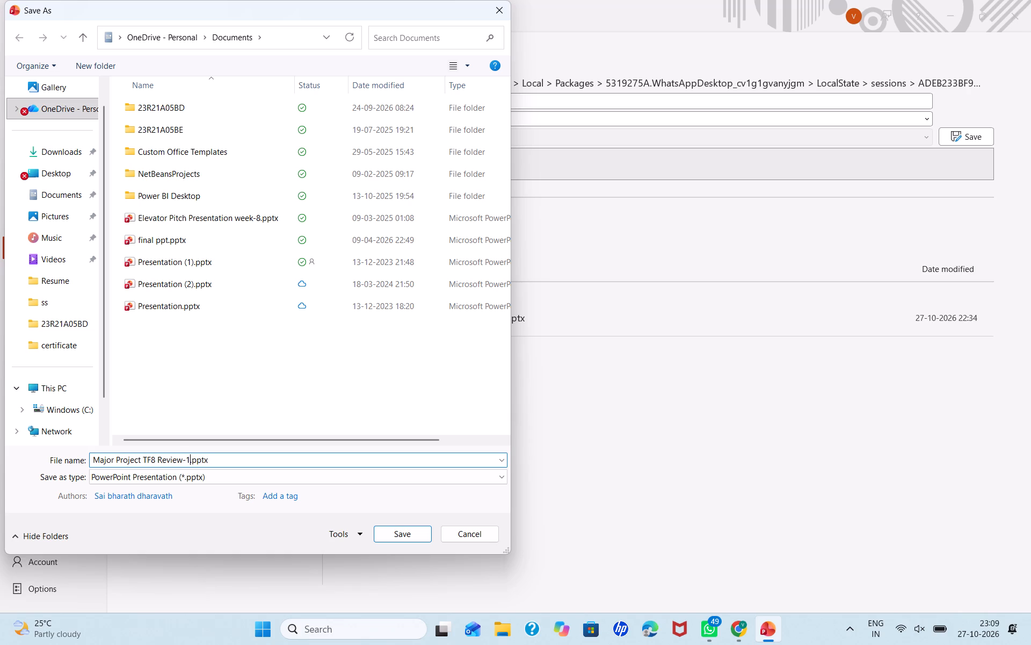
click(190, 463)
key(BackSpace)
key(2)
click(73, 150)
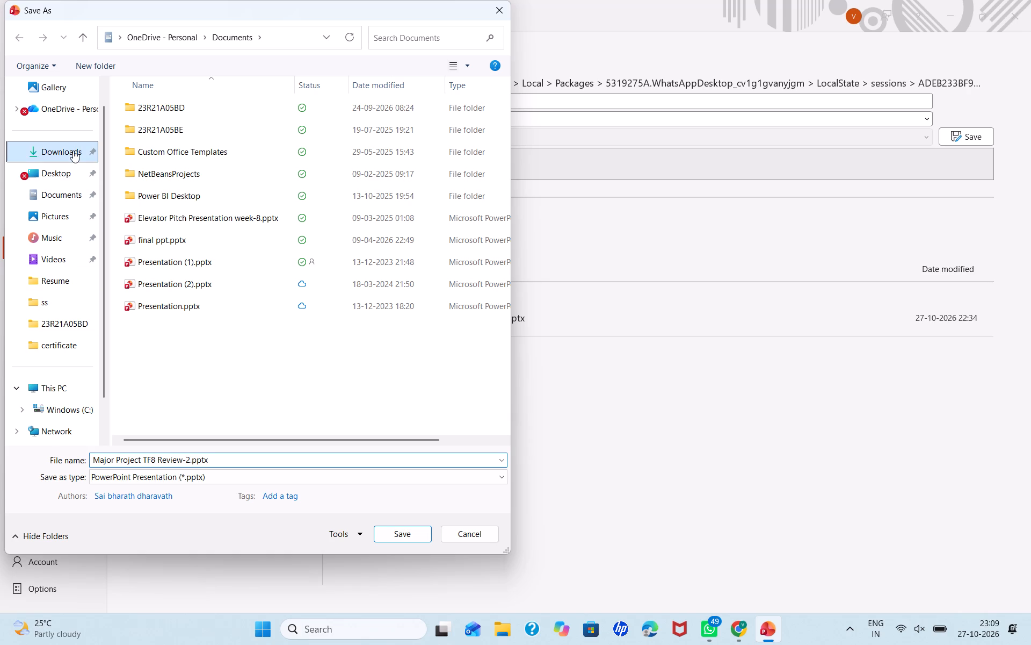
click(389, 542)
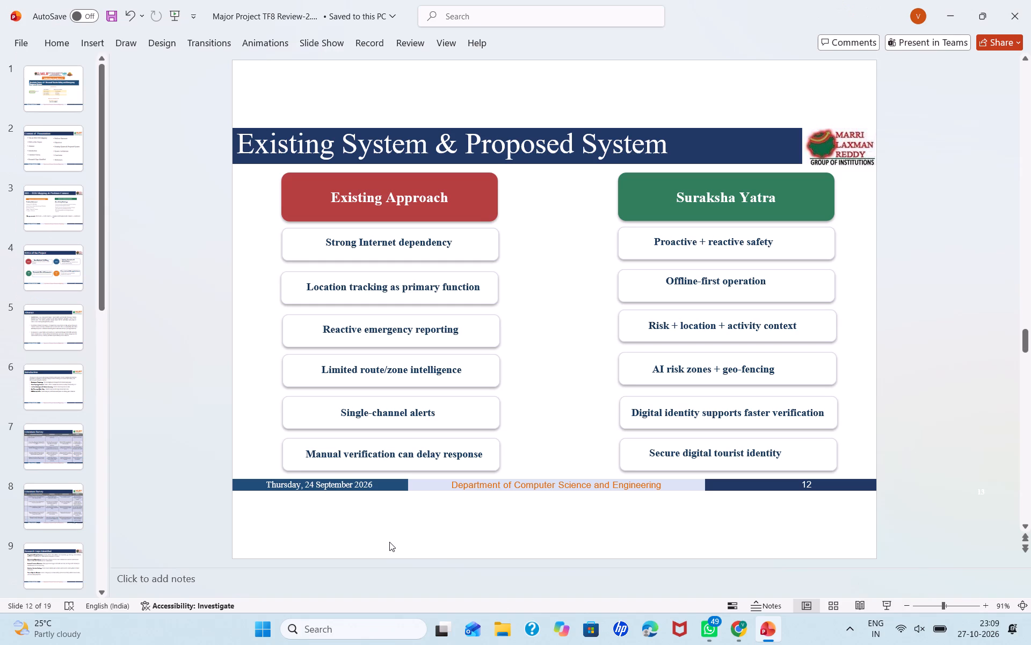
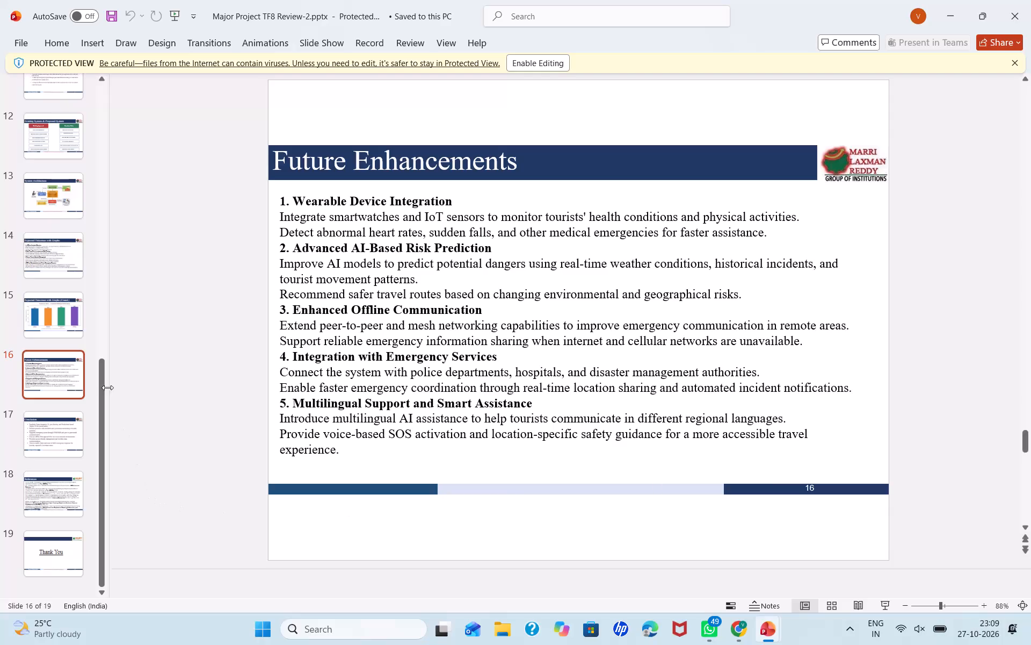
Review the footer page numbers on slides 14 to 16, from Expected Outcomes with Graphs to Future Enhancements.
click(75, 311)
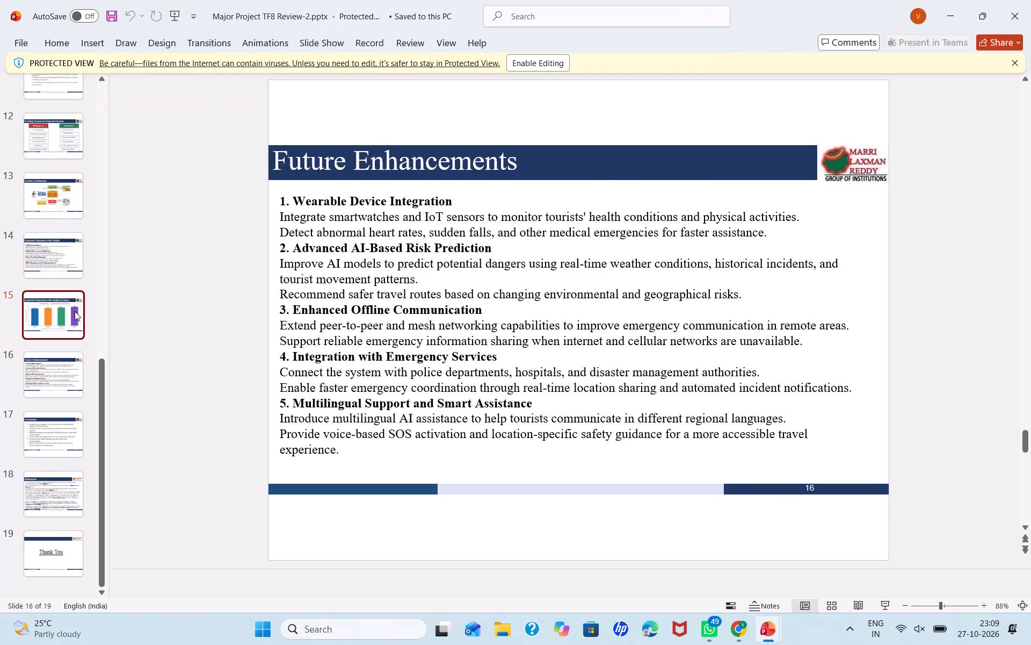
click(62, 268)
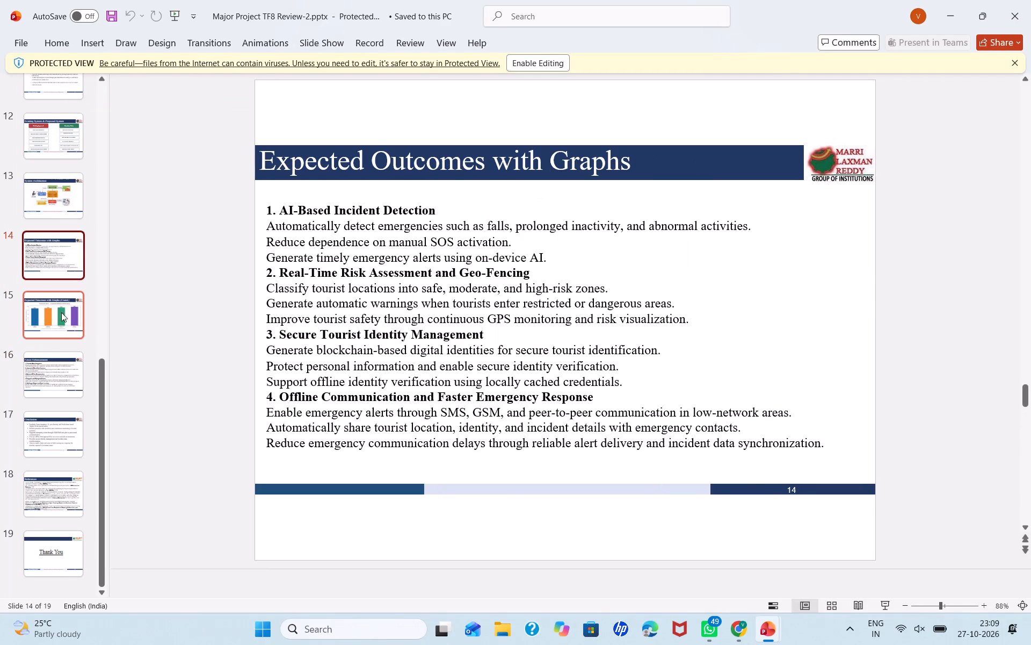
click(36, 311)
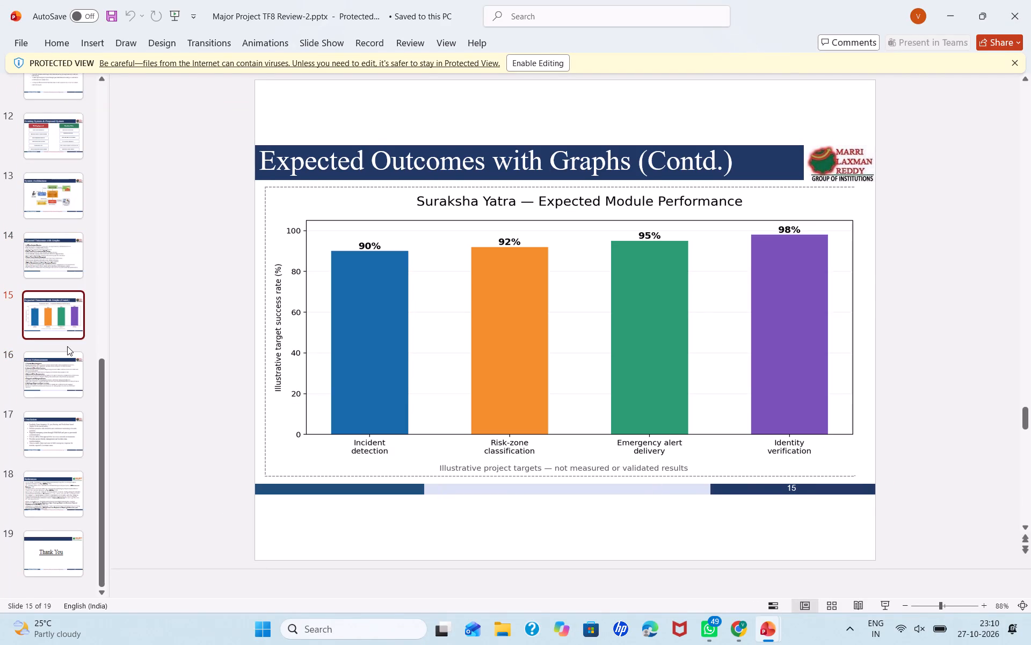
click(71, 368)
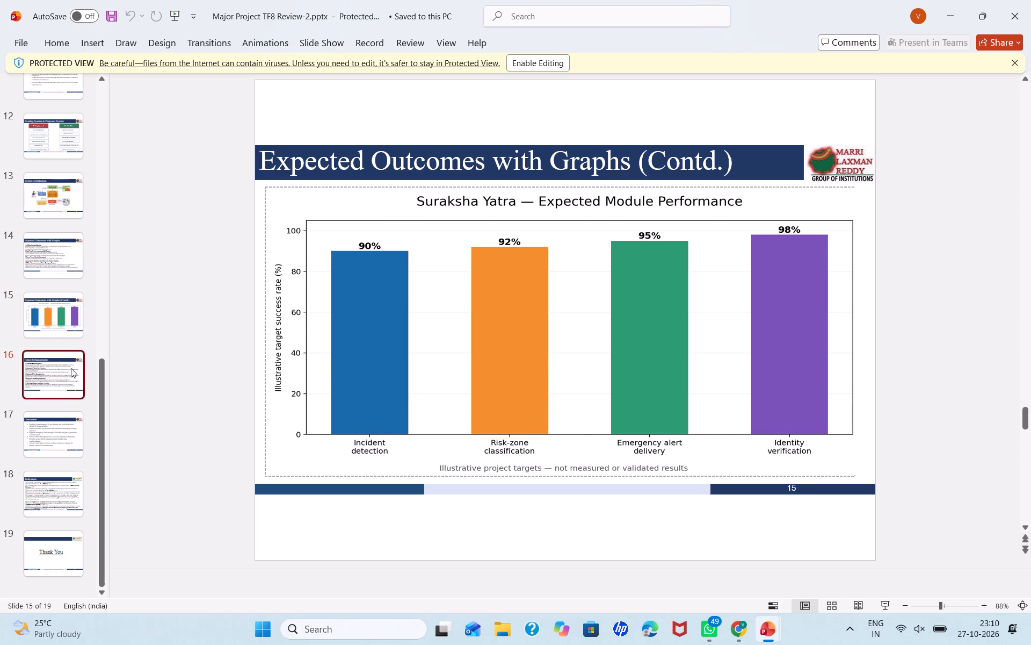
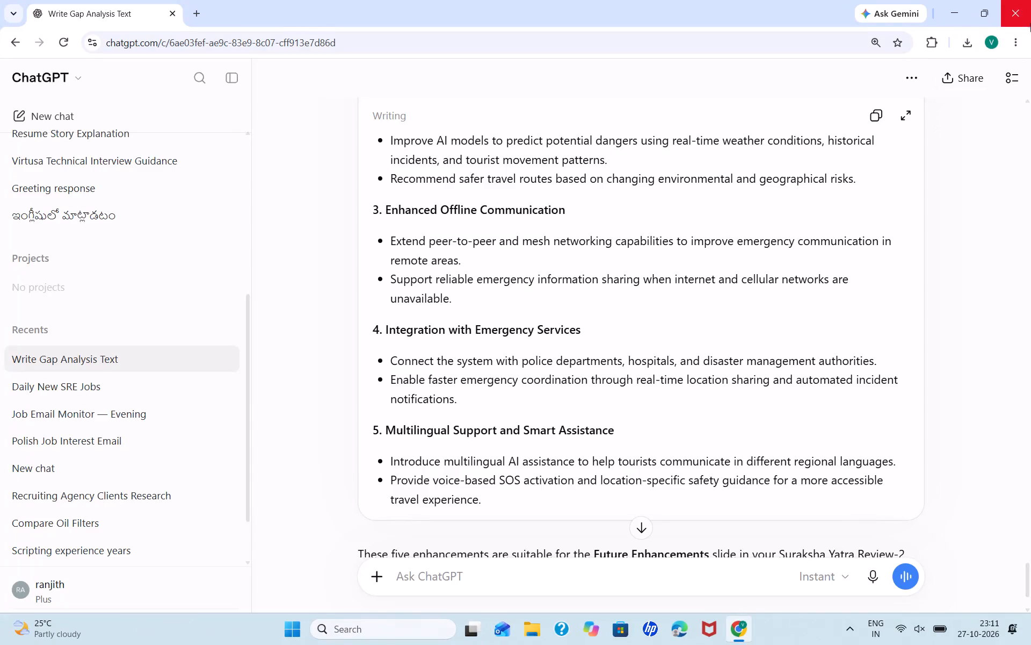
Shut down the computer.
click(320, 618)
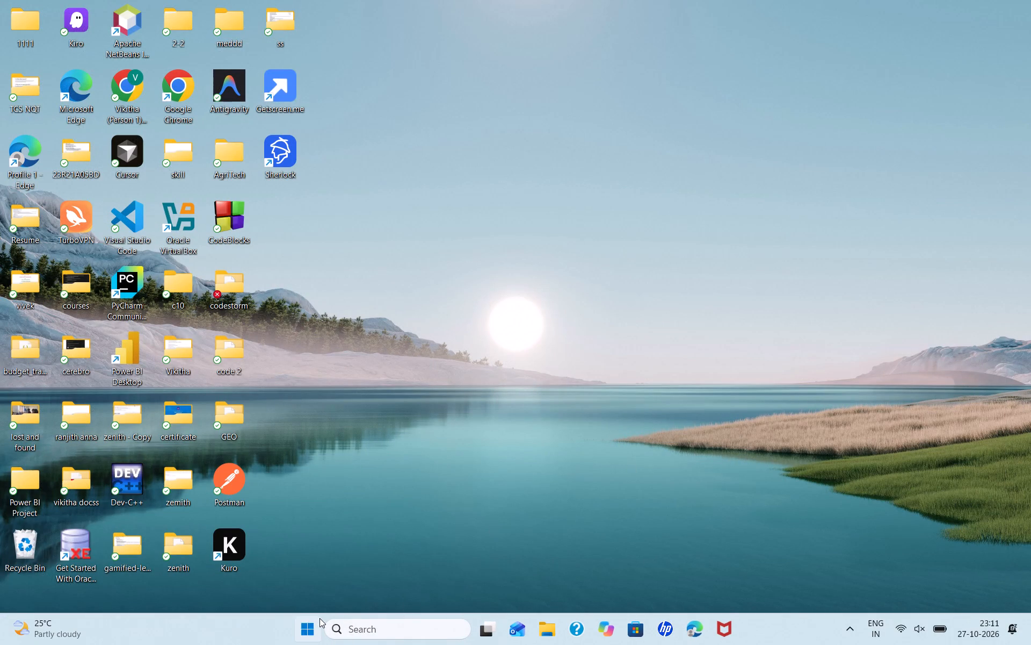
click(688, 572)
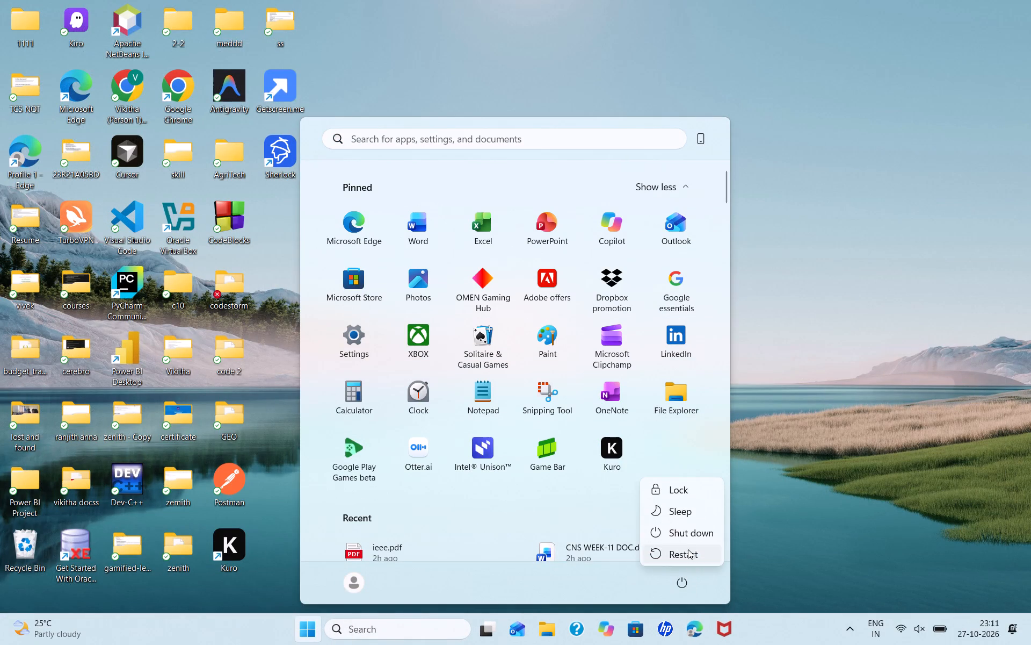
click(688, 532)
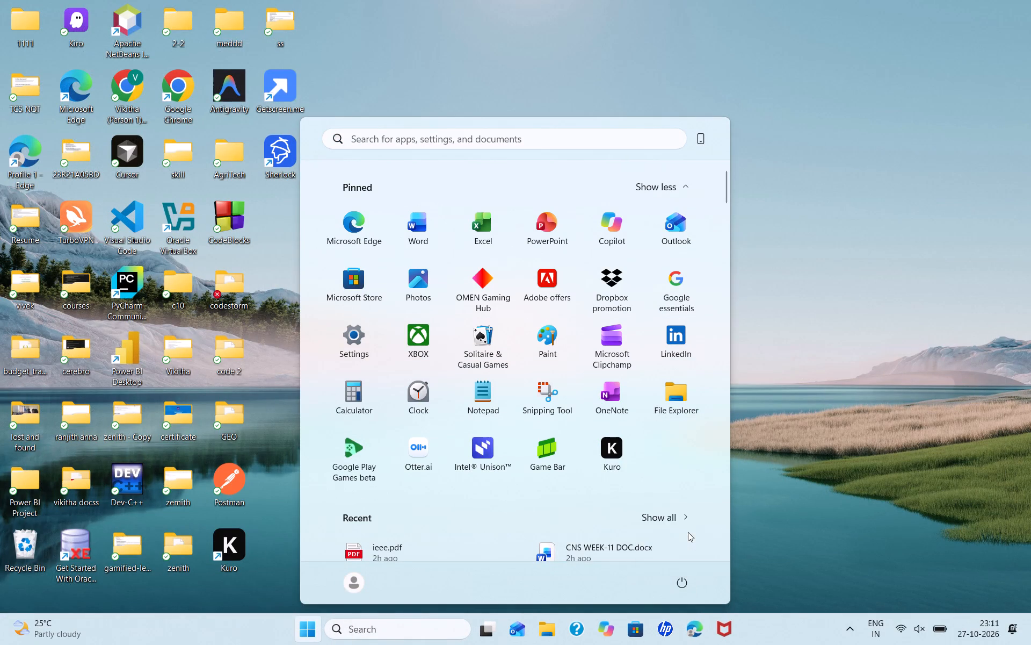